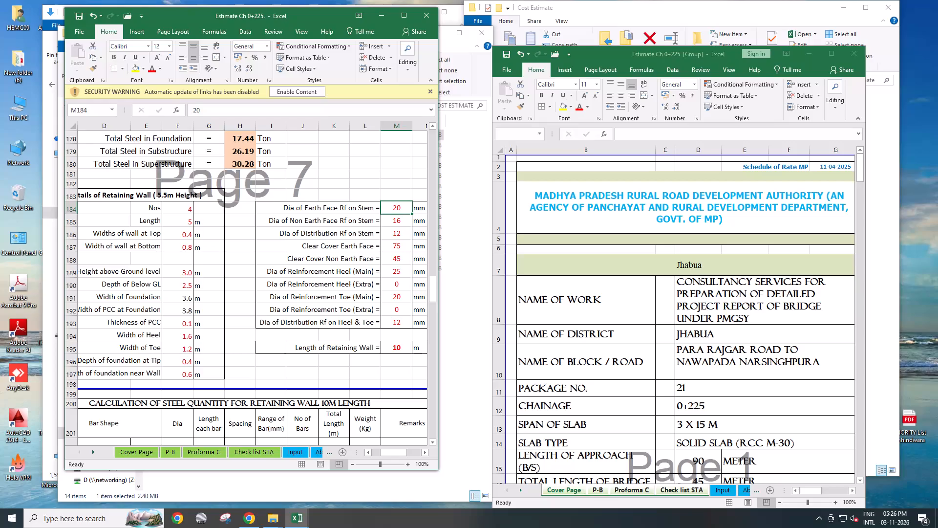
Enable the blocked content in the "Estimate Ch 0+225." workbook without editing its links.
click(303, 91)
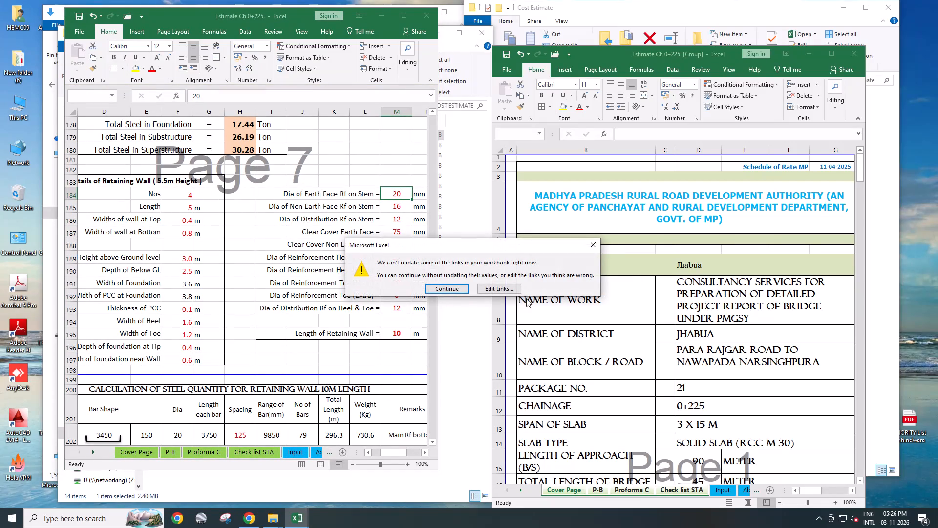
click(591, 245)
Ungroup the sheets of the other workbook, "Estimate Ch 0+225", and examine its Proforma C sketch and photograph sections.
click(646, 488)
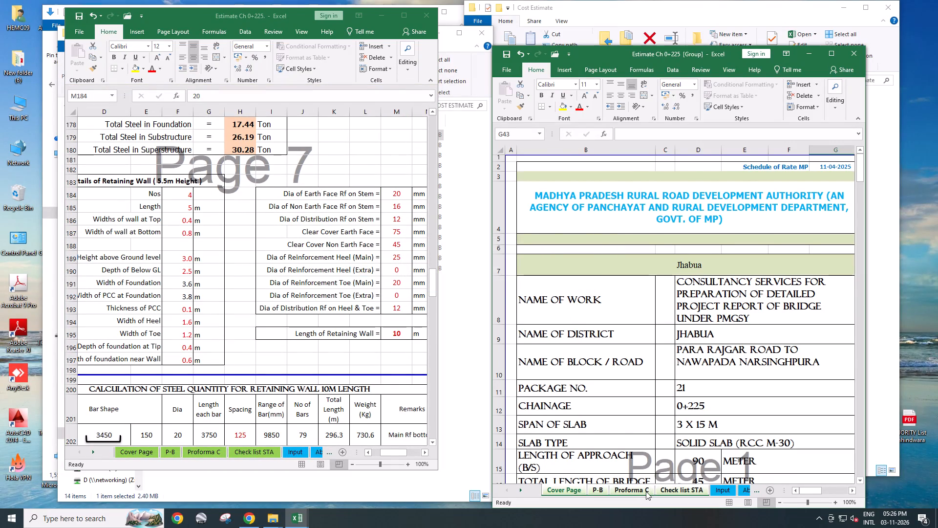
click(646, 491)
click(670, 491)
click(725, 489)
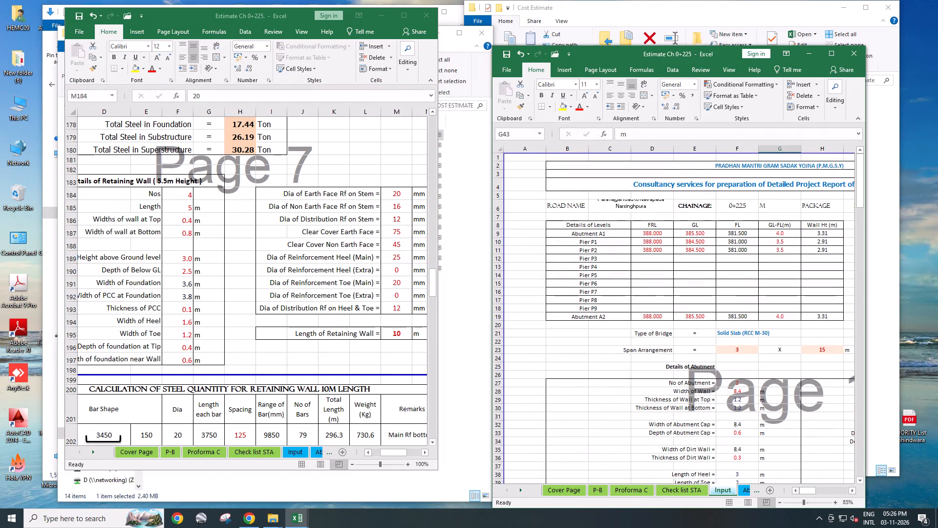
click(638, 488)
scroll(675, 387, up, 7)
scroll(675, 387, down, 3)
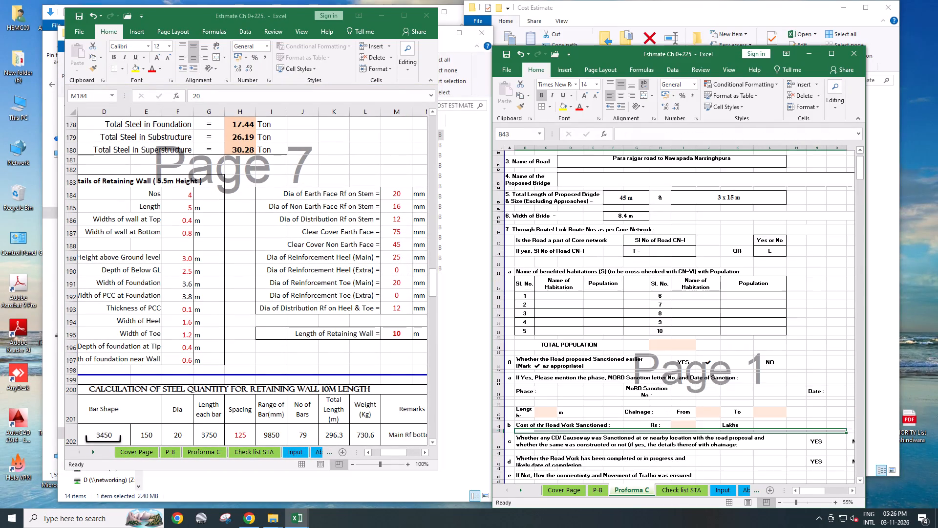
scroll(675, 387, down, 17)
scroll(675, 387, up, 1)
scroll(675, 387, down, 5)
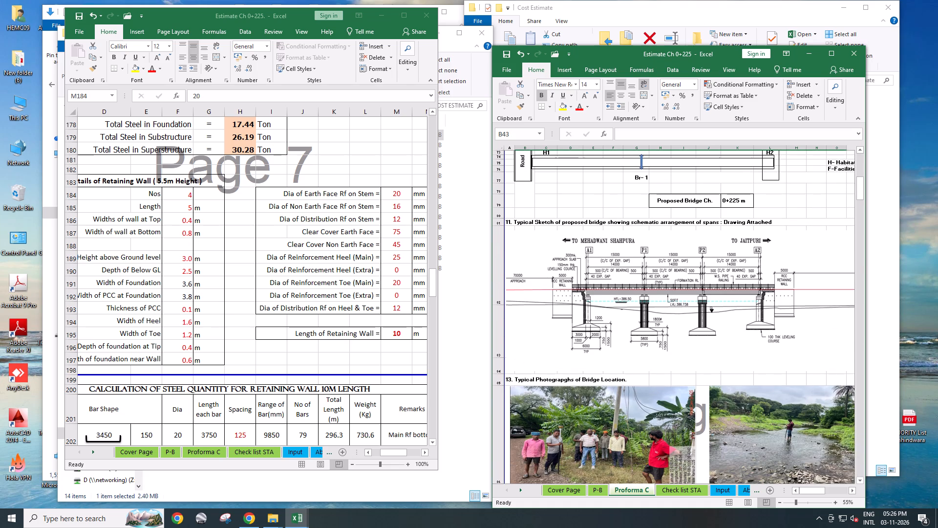
scroll(232, 360, down, 8)
scroll(676, 339, up, 9)
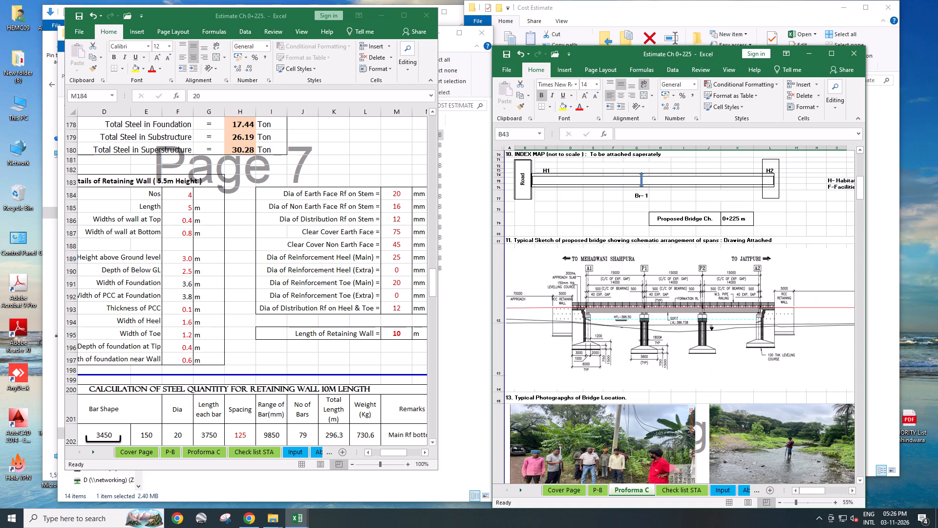
Delete the old bridge sketch under section 11 of Proforma C in the "Estimate Ch 0+225." workbook.
click(383, 352)
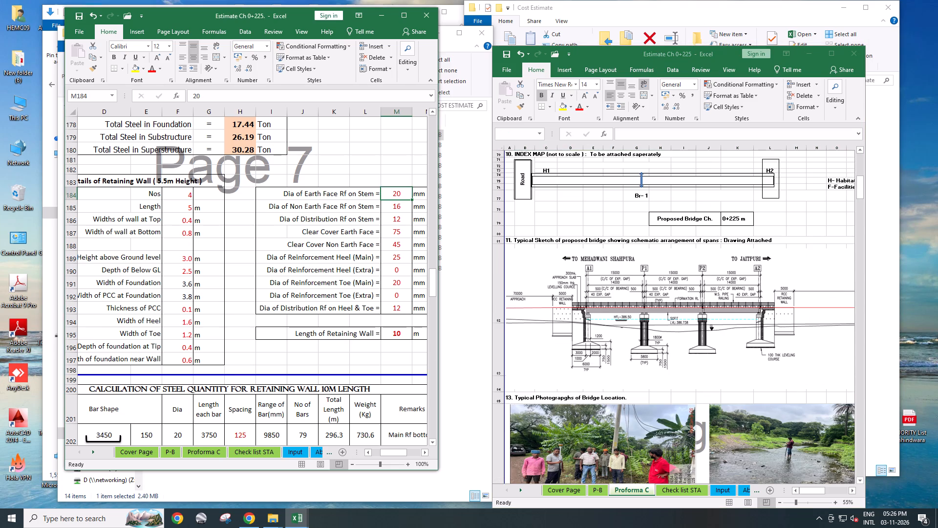
scroll(303, 345, down, 15)
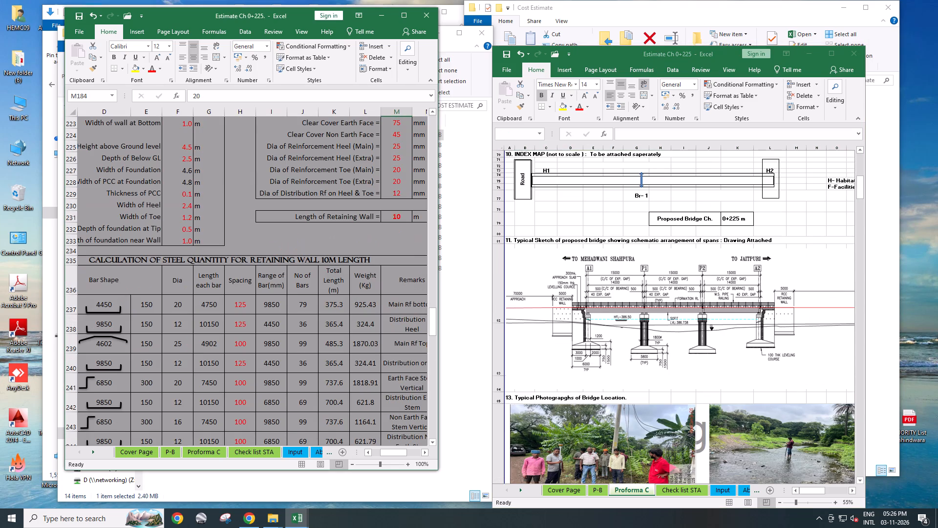
click(204, 452)
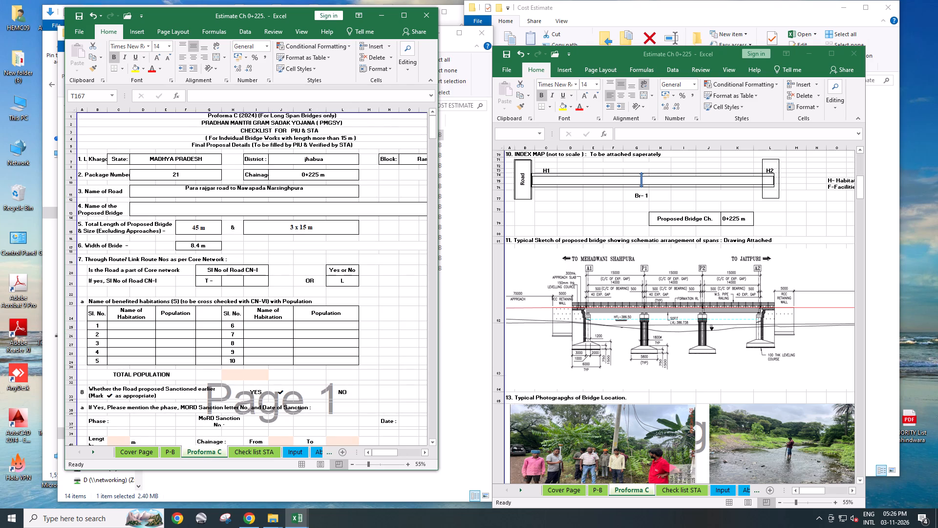
scroll(247, 340, down, 18)
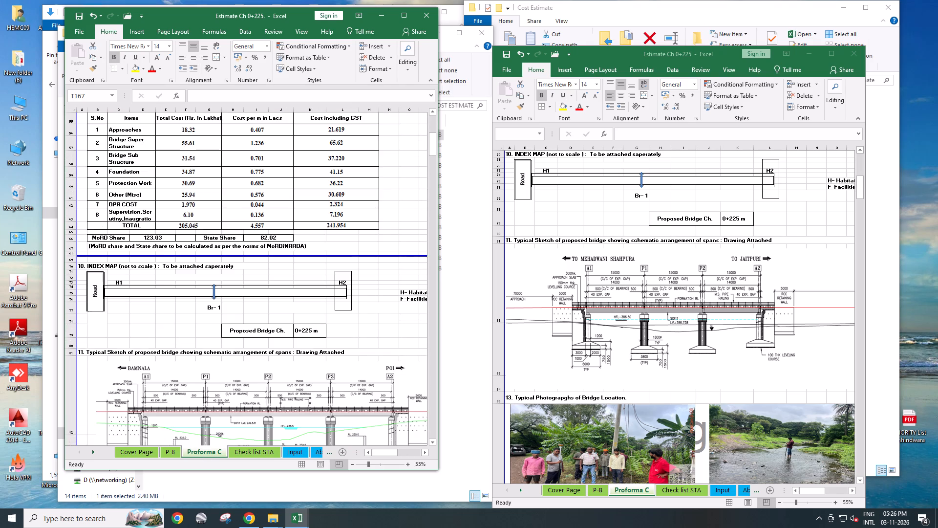
scroll(247, 336, down, 4)
click(250, 332)
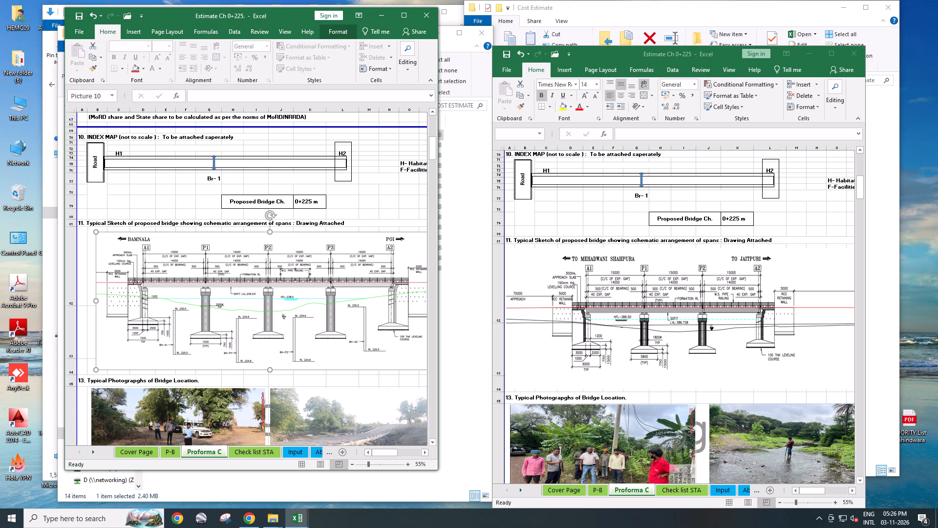
key(Delete)
Delete the four old bridge location photographs under section 13 of the same Proforma C sheet.
click(332, 410)
key(Delete)
click(217, 412)
key(Delete)
scroll(278, 358, down, 2)
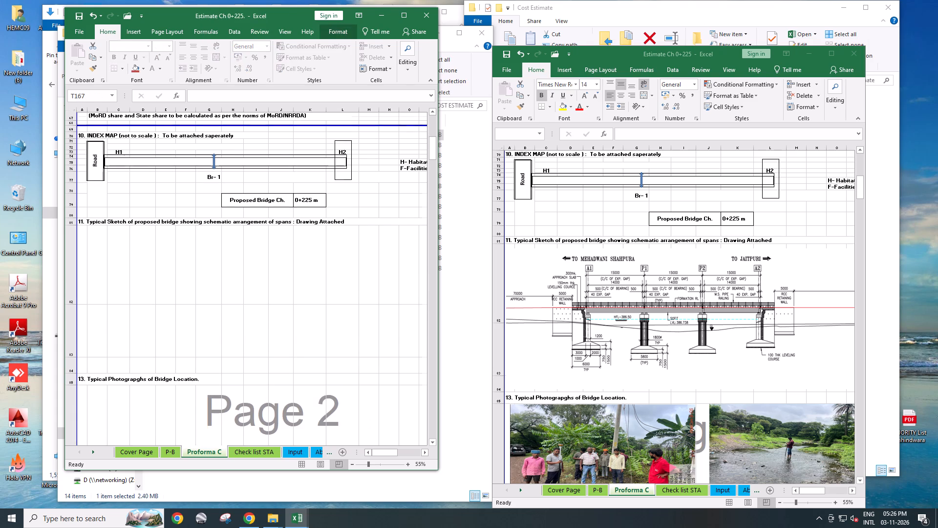
scroll(278, 358, down, 1)
scroll(209, 374, down, 3)
scroll(209, 374, up, 1)
click(218, 413)
key(Delete)
click(351, 396)
key(Delete)
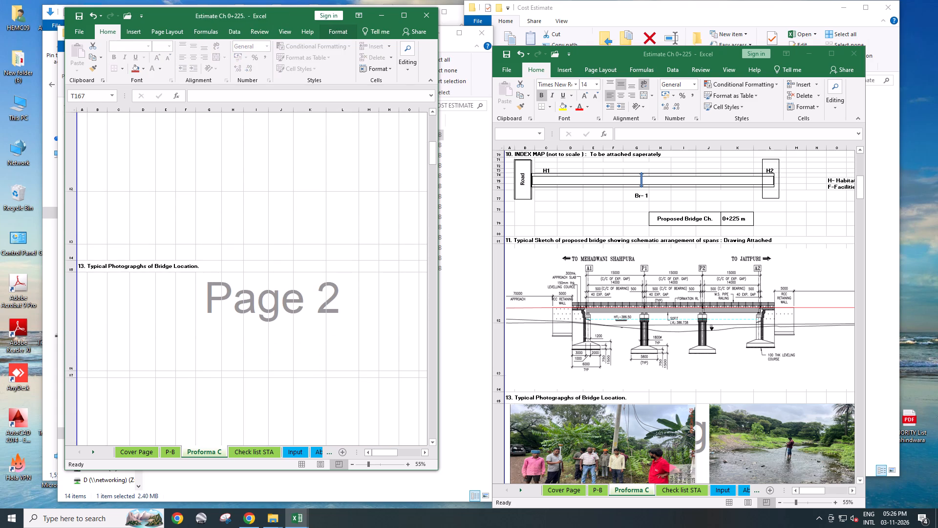
Copy the Mehadwani Shahpura to Jaitpuri bridge sketch from "Estimate Ch 0+225" and position it under section 11 of "Estimate Ch 0+225.".
click(652, 313)
click(652, 313)
key(ctrl+c)
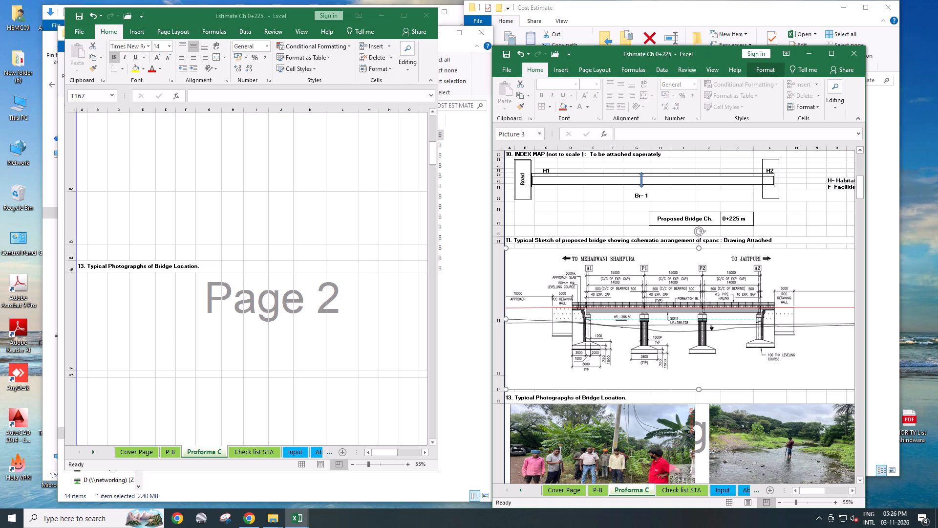
scroll(183, 220, up, 2)
click(157, 211)
click(152, 195)
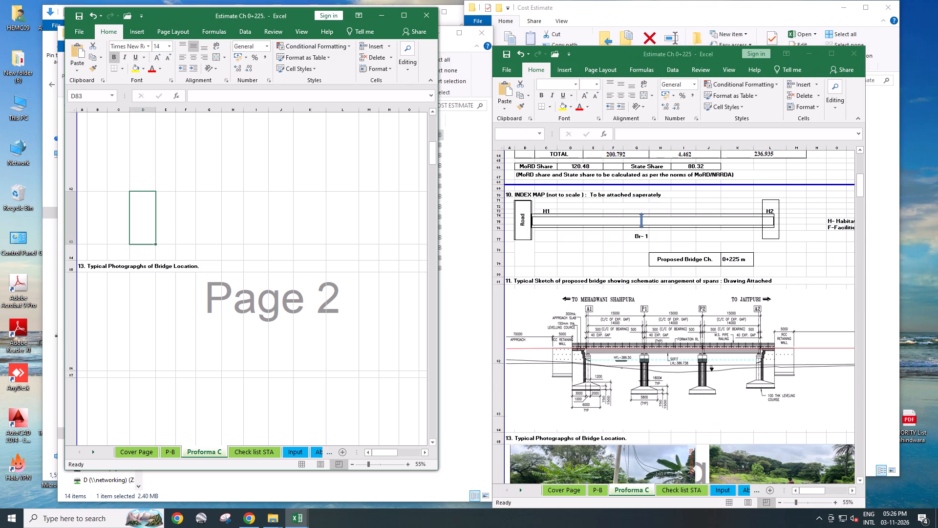
key(ctrl+v)
scroll(194, 257, up, 4)
drag(241, 325, 206, 269)
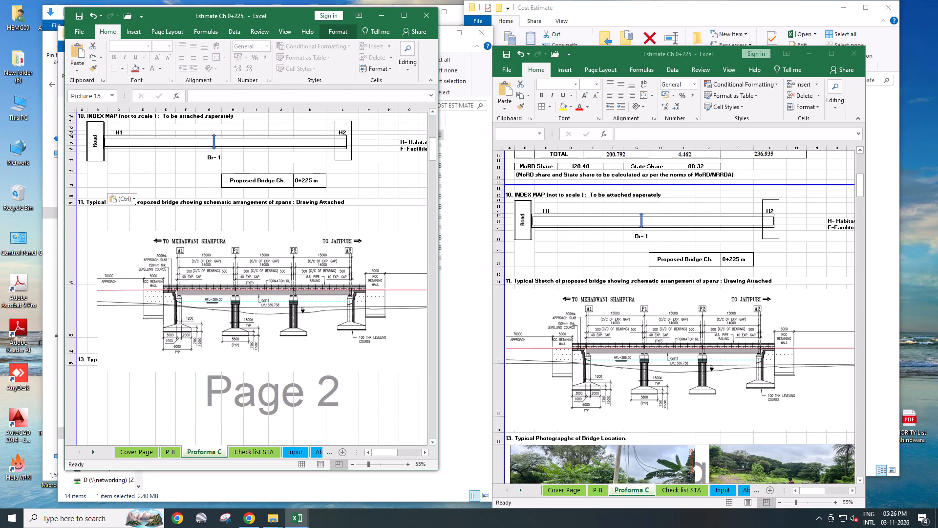
drag(206, 269, 193, 251)
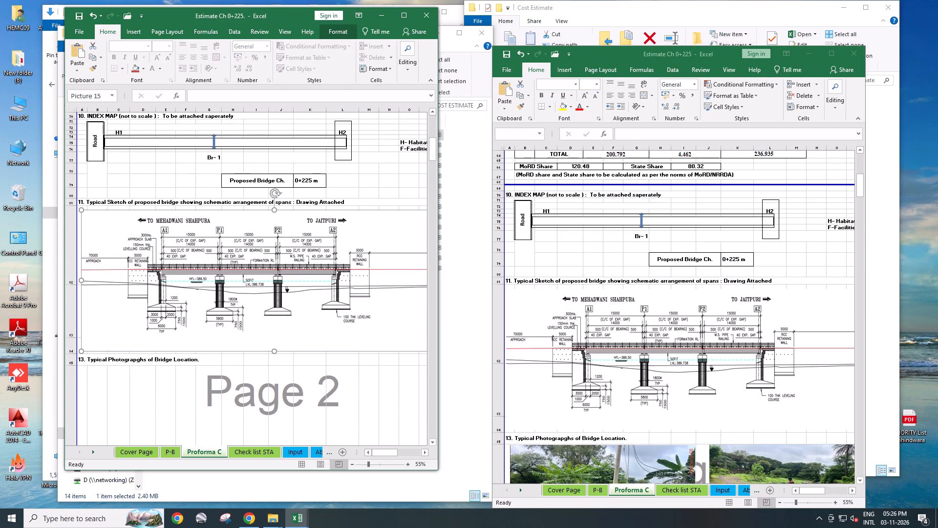
click(260, 295)
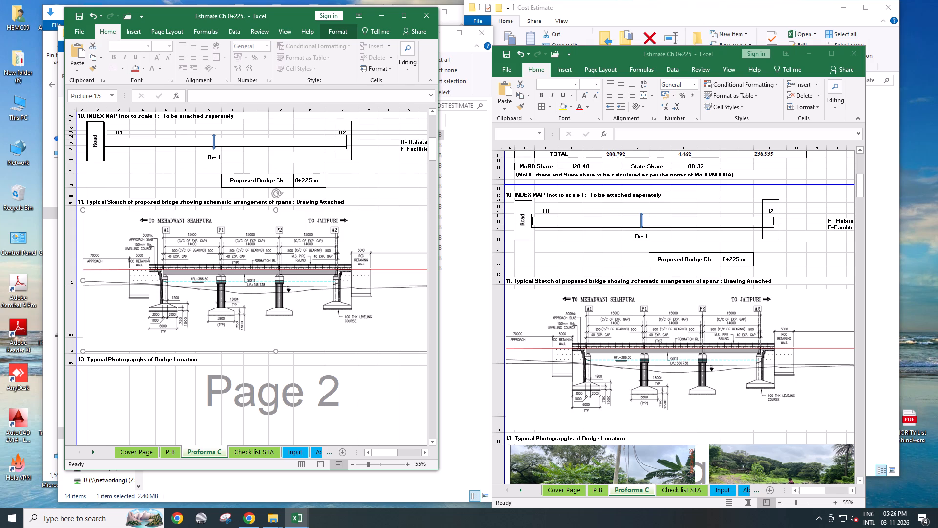
Examine the emptied photograph area of section 13 and the rows around it in Proforma C.
click(219, 376)
scroll(294, 315, down, 4)
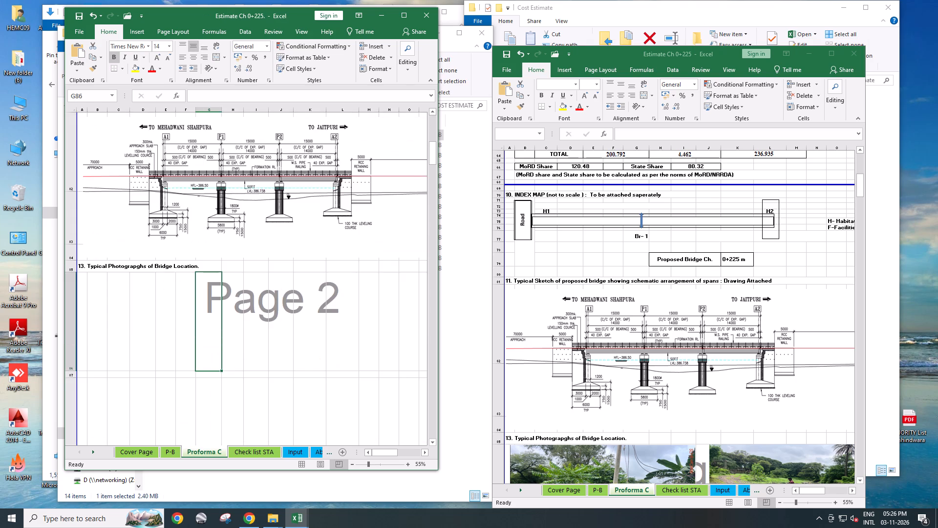
scroll(297, 311, down, 2)
scroll(300, 311, up, 1)
scroll(583, 351, down, 1)
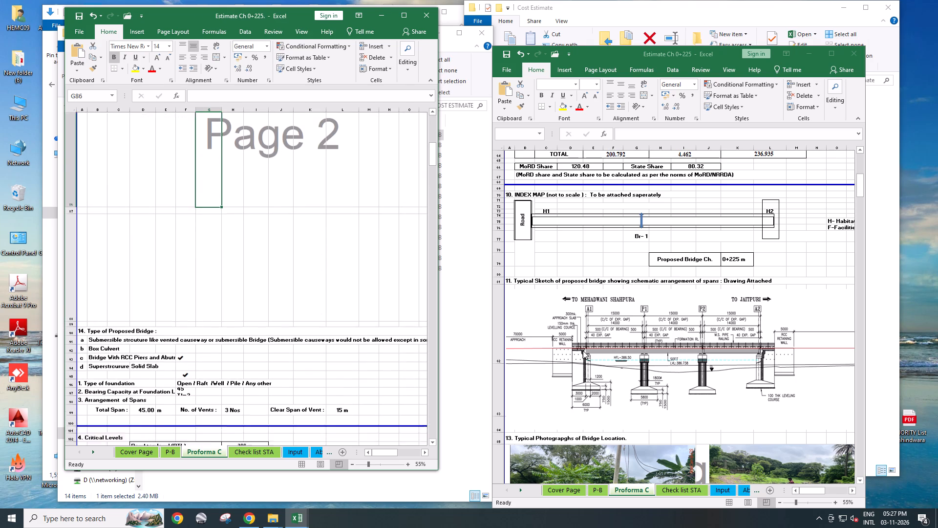
scroll(583, 351, down, 3)
scroll(376, 318, up, 6)
scroll(326, 312, down, 1)
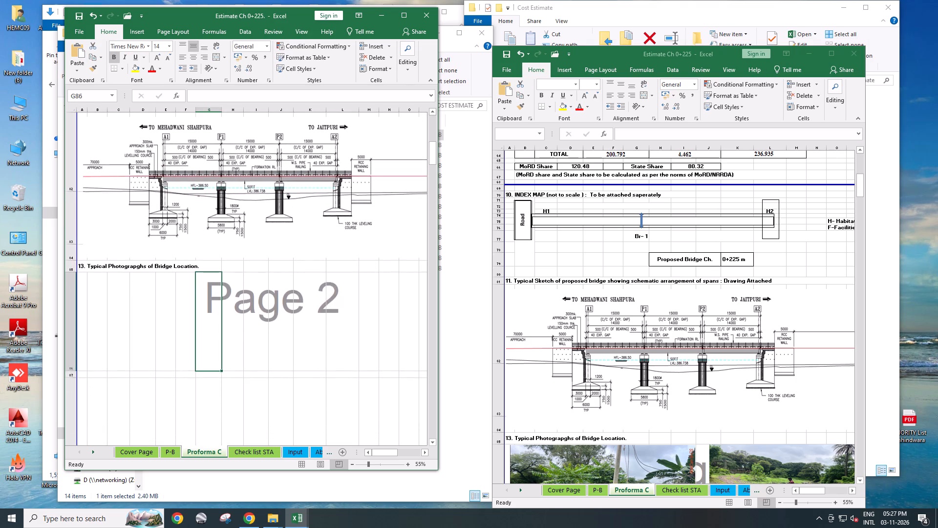
scroll(326, 312, down, 1)
Copy the photograph of the group of people from "Estimate Ch 0+225" and align it at the left edge under the section 13 heading.
click(572, 427)
scroll(572, 359, down, 6)
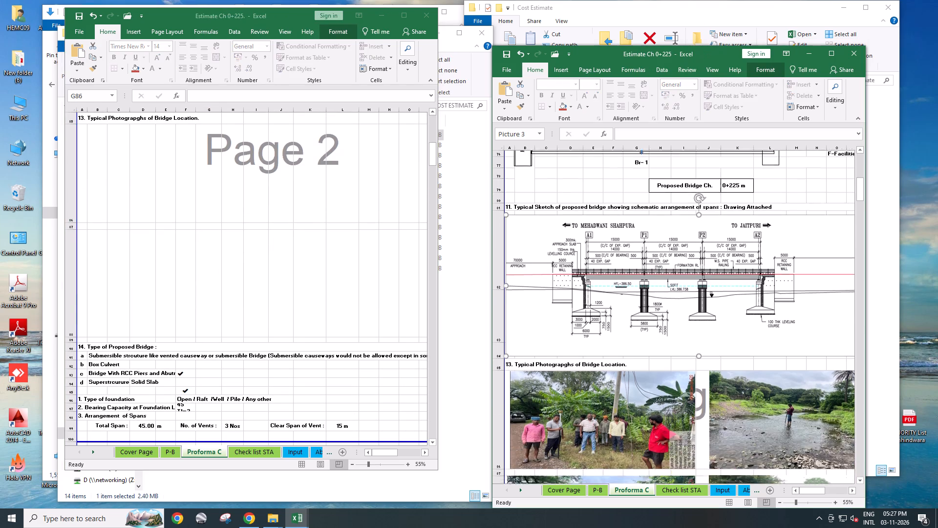
scroll(572, 358, down, 2)
scroll(601, 270, up, 3)
click(585, 387)
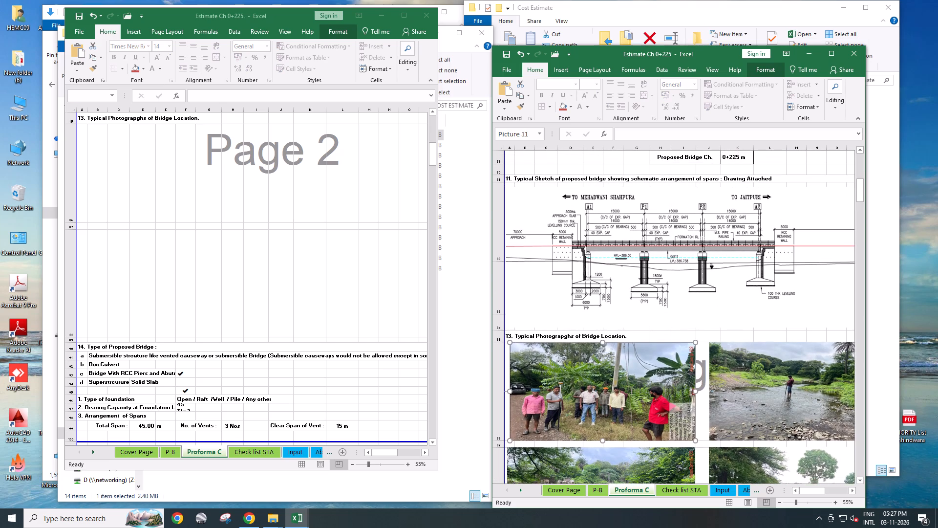
key(ctrl+c)
click(119, 177)
key(ctrl+v)
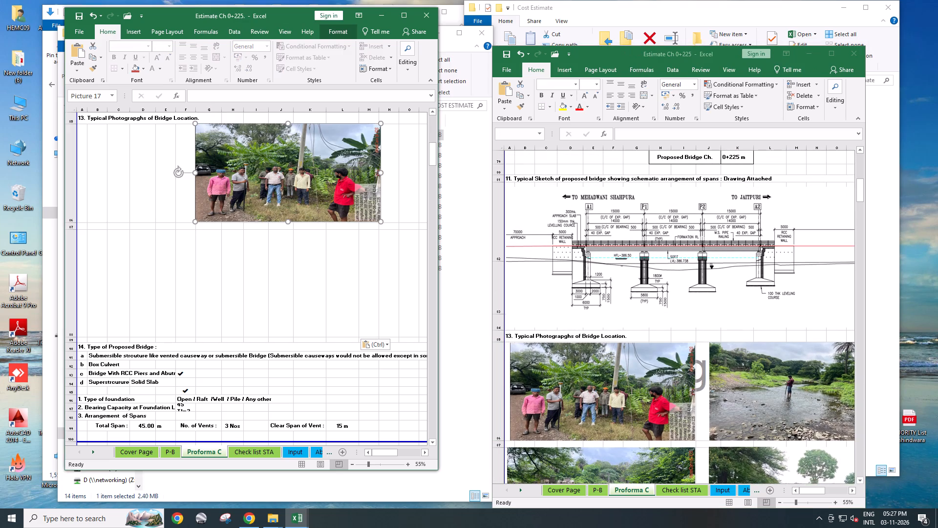
drag(265, 189, 149, 190)
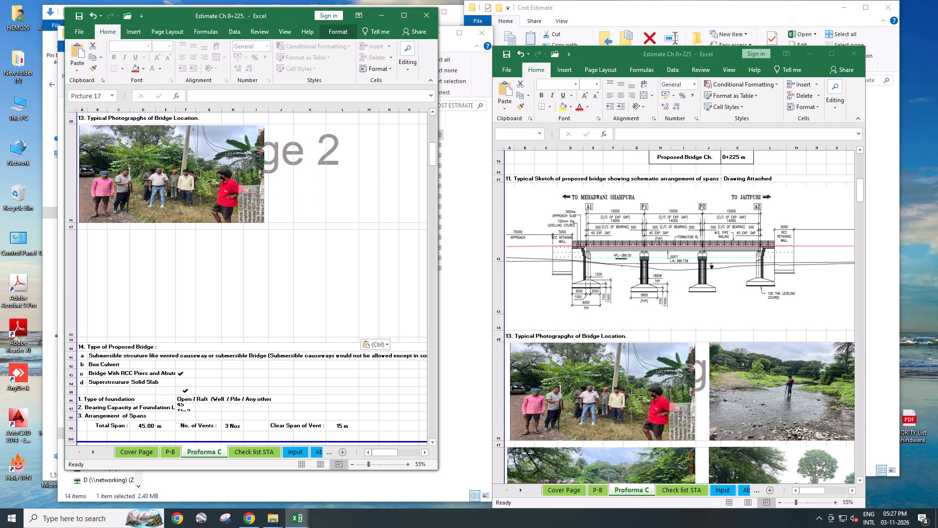
drag(149, 190, 148, 190)
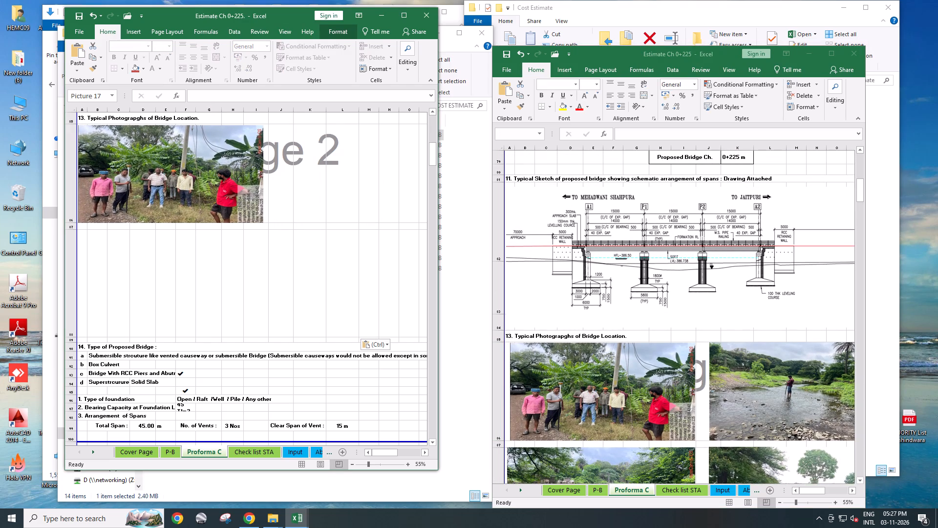
drag(148, 190, 149, 188)
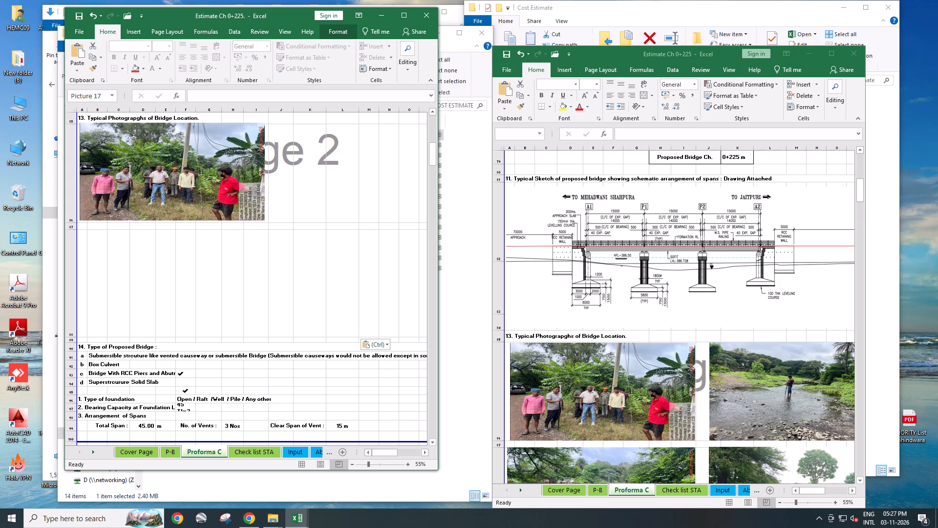
drag(149, 188, 149, 190)
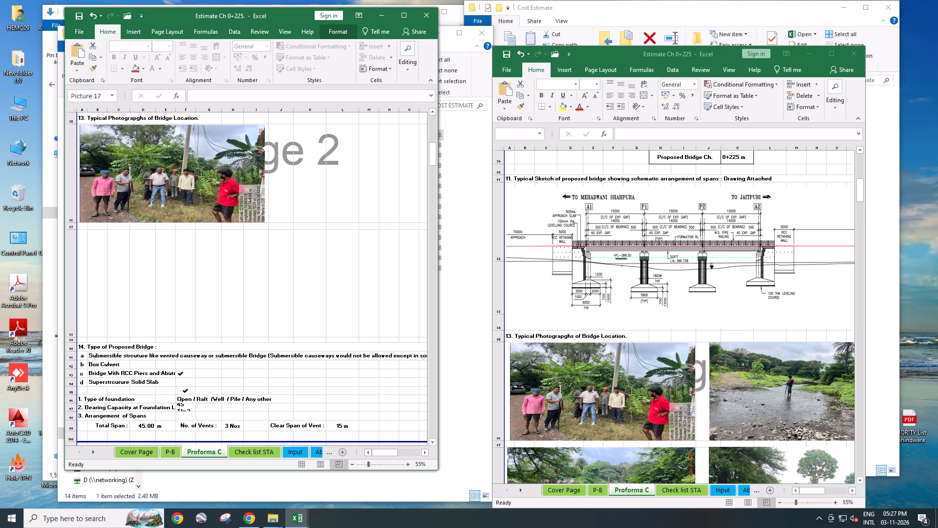
Copy the photograph of the person standing in the river and place it beside the group photograph, inside the page's right edge.
click(782, 400)
click(782, 400)
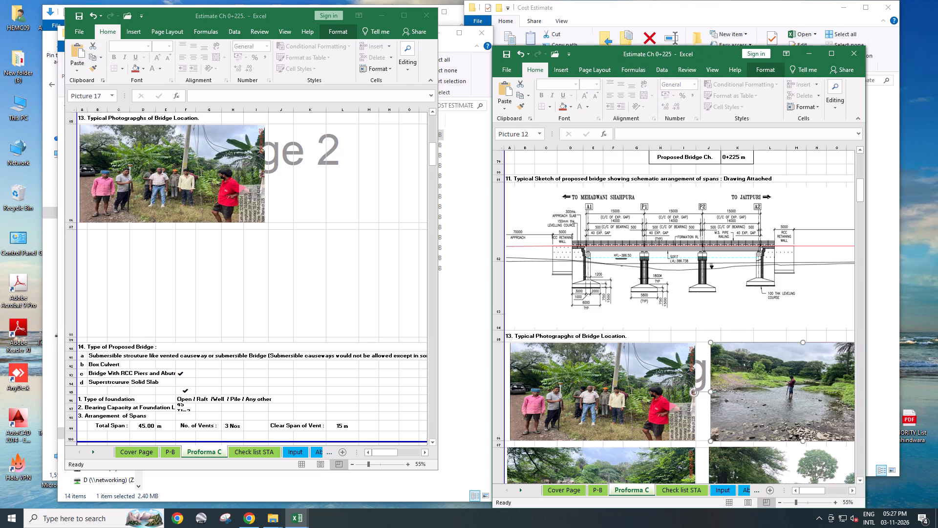
key(ctrl+c)
click(307, 176)
key(ctrl+v)
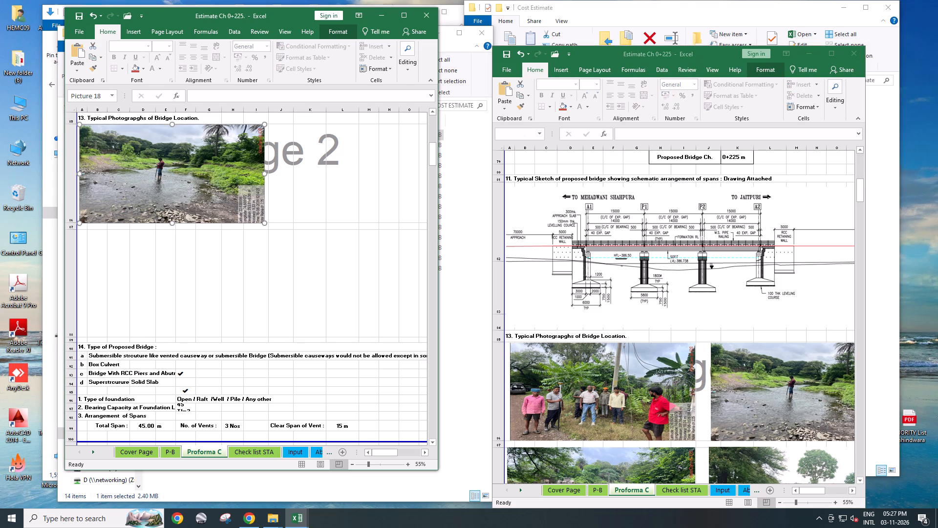
drag(224, 178, 396, 181)
scroll(345, 200, up, 1)
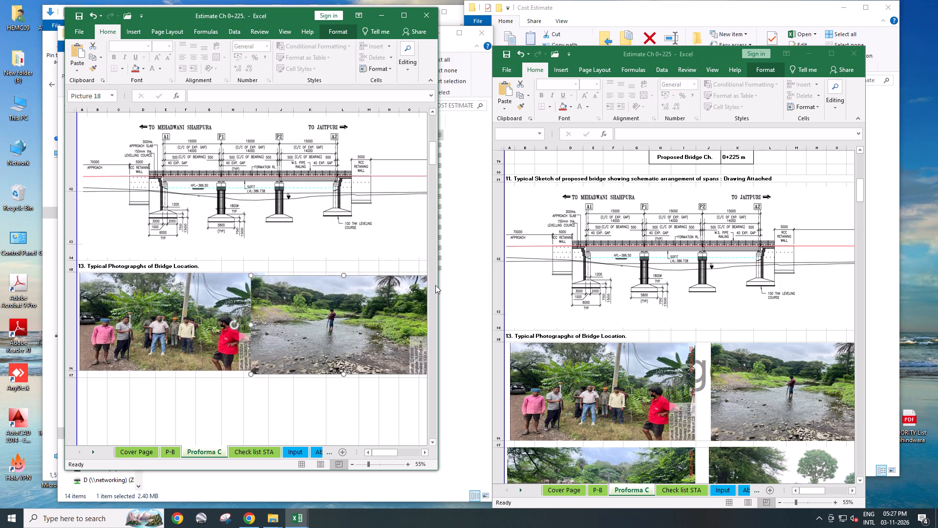
drag(438, 285, 510, 331)
drag(336, 315, 377, 320)
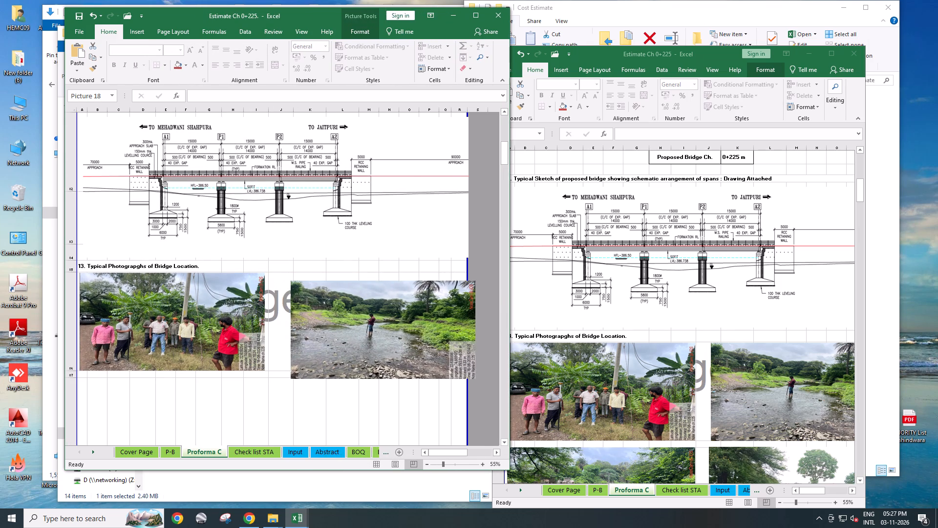
drag(377, 320, 366, 312)
Widen the group photograph slightly towards the river photograph.
click(178, 309)
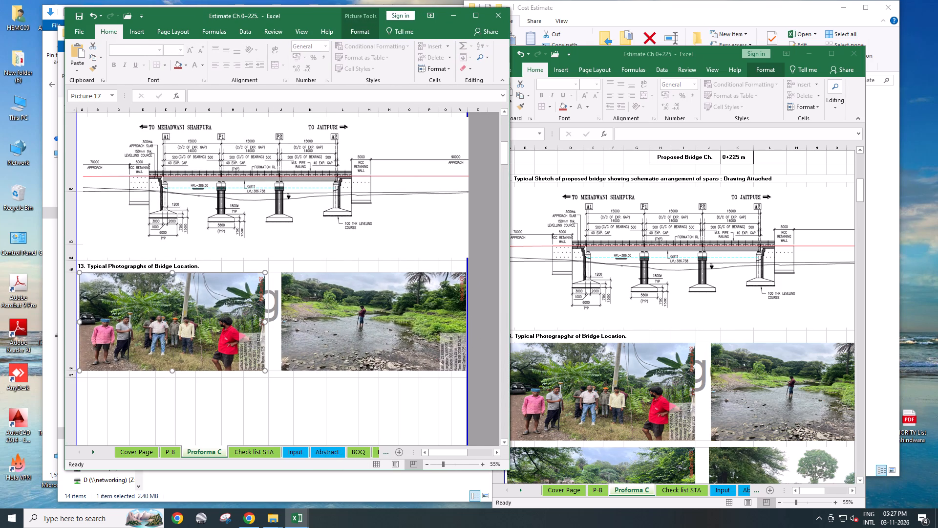
drag(264, 322, 270, 323)
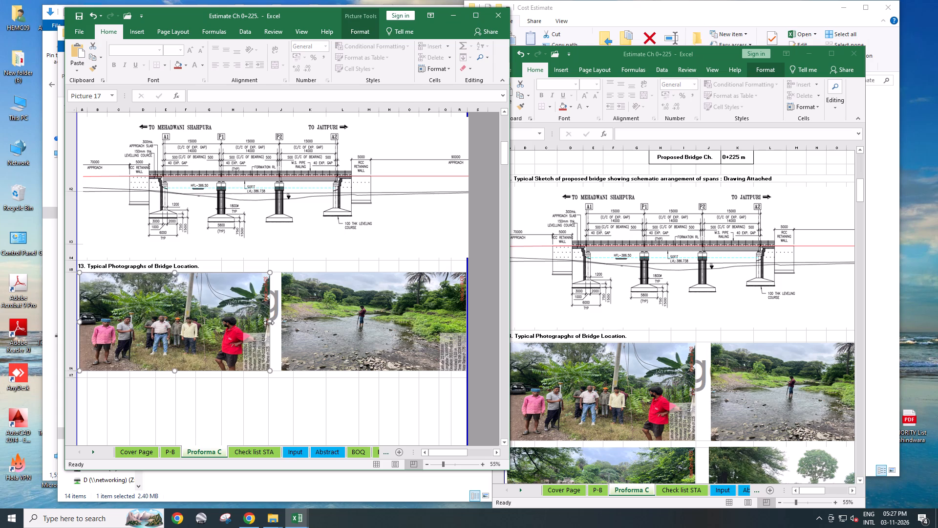
Copy the photograph of the track leading to the river from "Estimate Ch 0+225" and place it directly below the group photograph.
scroll(320, 300, down, 1)
scroll(620, 427, down, 1)
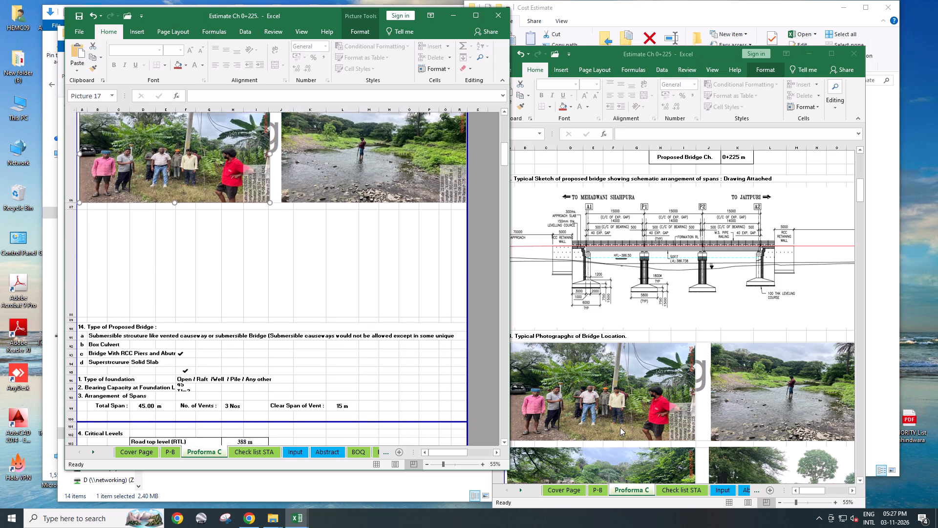
scroll(440, 369, up, 2)
click(652, 322)
scroll(652, 322, down, 2)
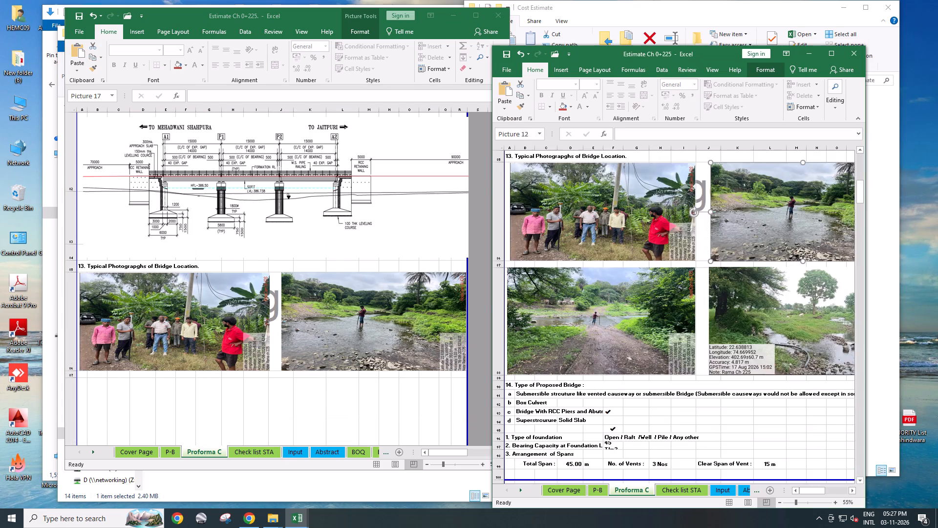
scroll(652, 322, down, 1)
click(606, 243)
key(ctrl+c)
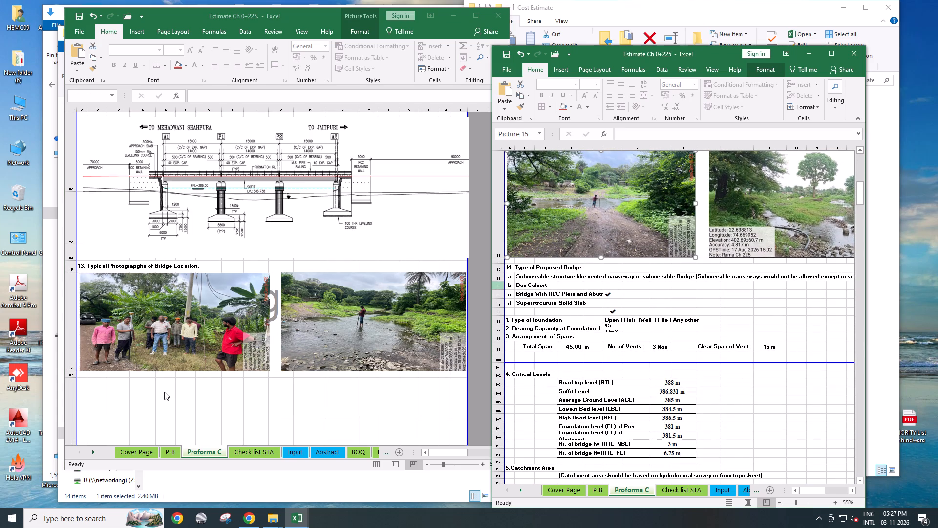
click(164, 392)
scroll(164, 392, down, 1)
click(114, 263)
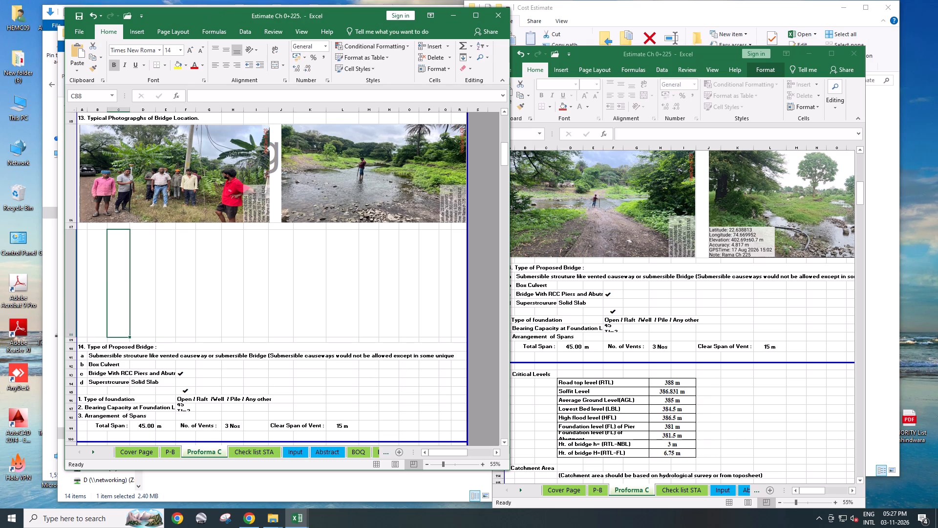
key(ctrl+v)
drag(179, 272, 151, 273)
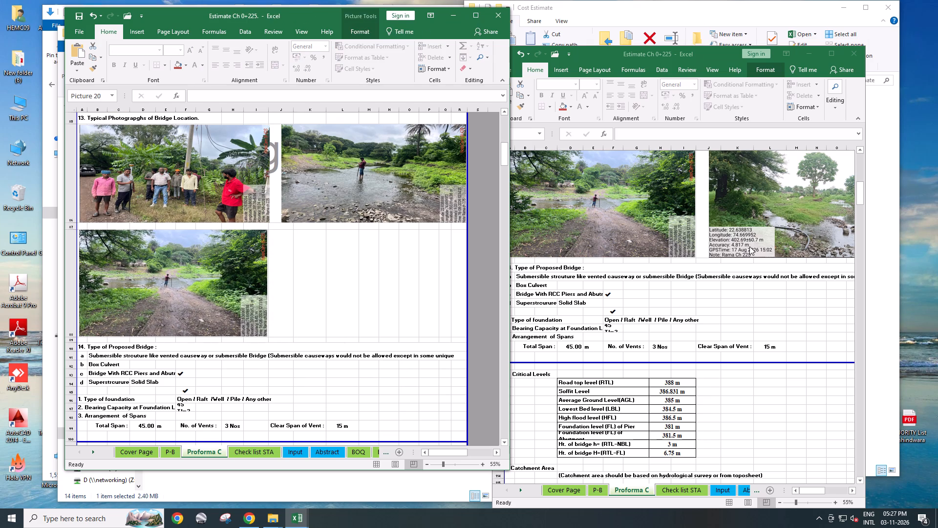
Copy the geotagged photograph of the stream and trees and align it beside the track photograph, below the river photograph.
click(749, 246)
click(746, 230)
key(ctrl+c)
click(355, 259)
click(337, 258)
key(ctrl+v)
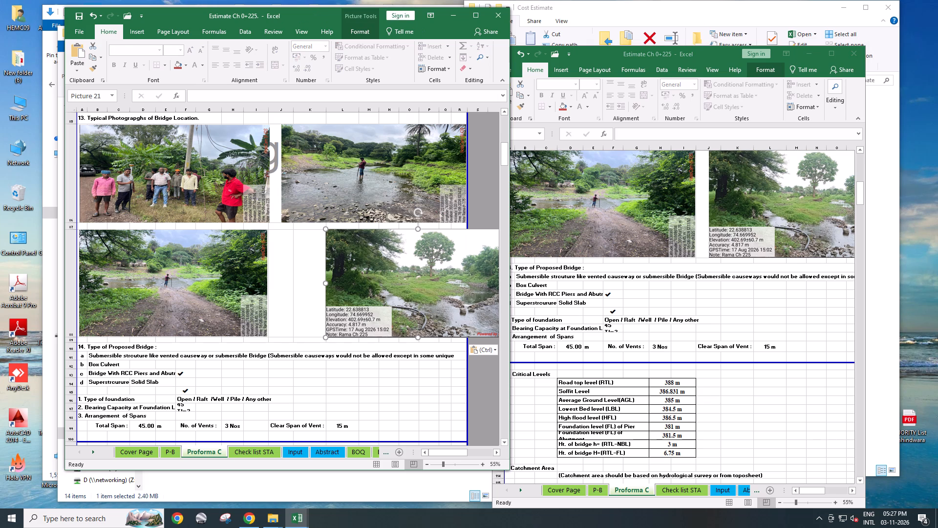
drag(379, 278, 334, 279)
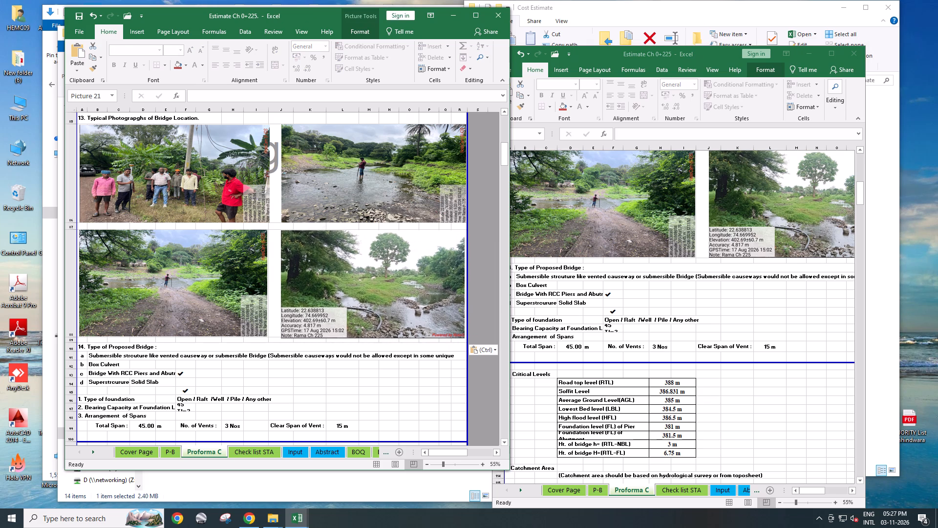
drag(334, 279, 333, 278)
click(466, 283)
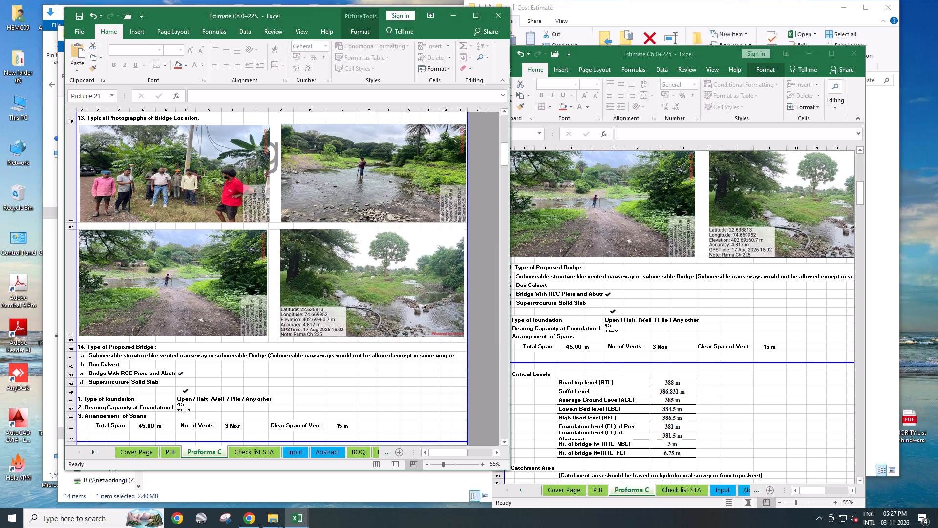
click(467, 283)
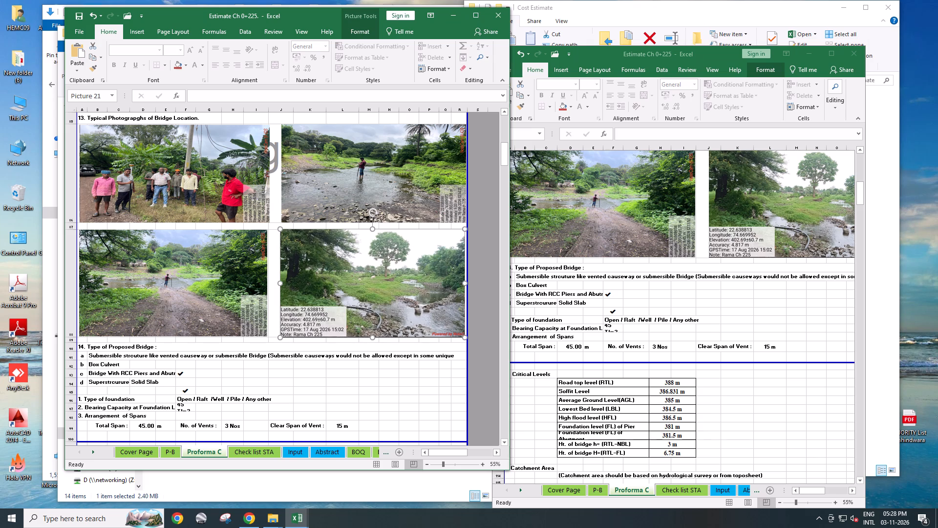
Save the "Estimate Ch 0+225." workbook with its replaced sketch and photographs.
click(296, 373)
key(ctrl+s)
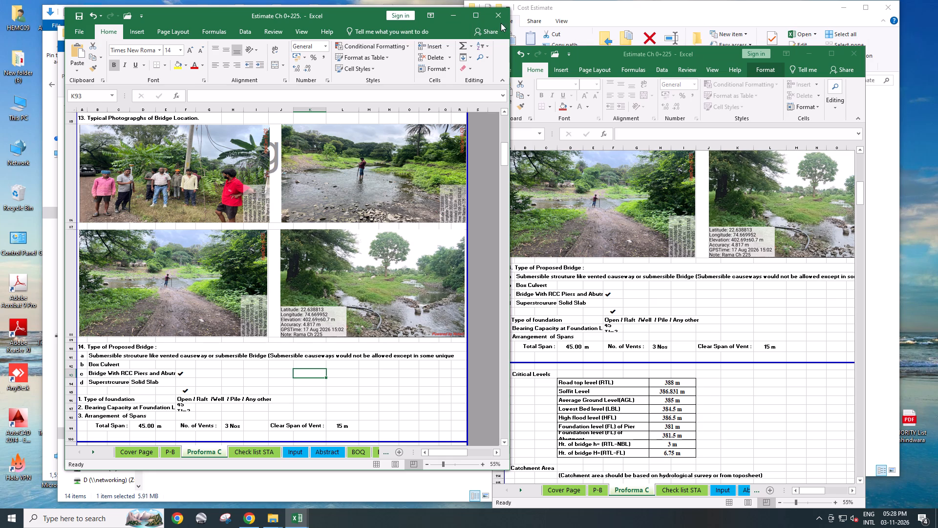
scroll(344, 175, up, 7)
scroll(323, 220, down, 7)
Maximize "Estimate Ch 0+225." and group the sheets Cover Page, P-B, Proforma C, Check list STA, BOQ and BBS-Open.
double_click(77, 455)
right_click(124, 454)
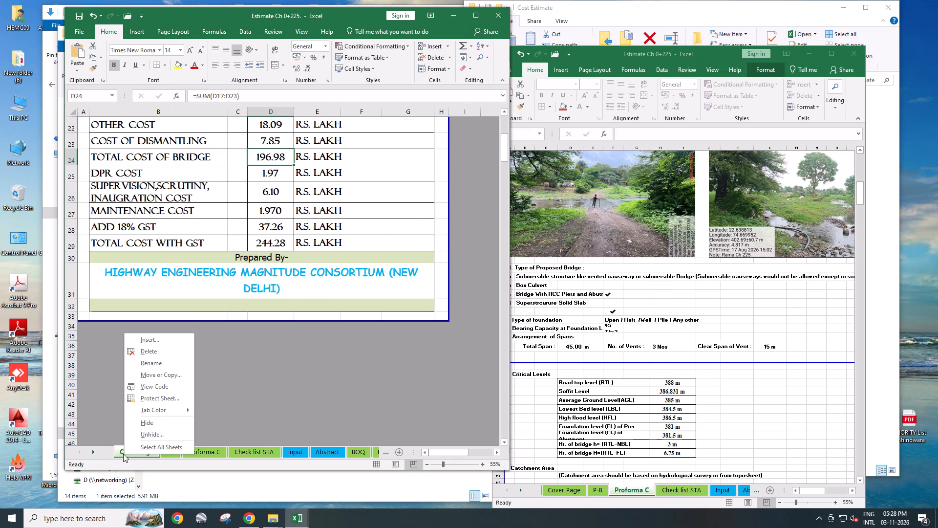
ctrl+click(176, 456)
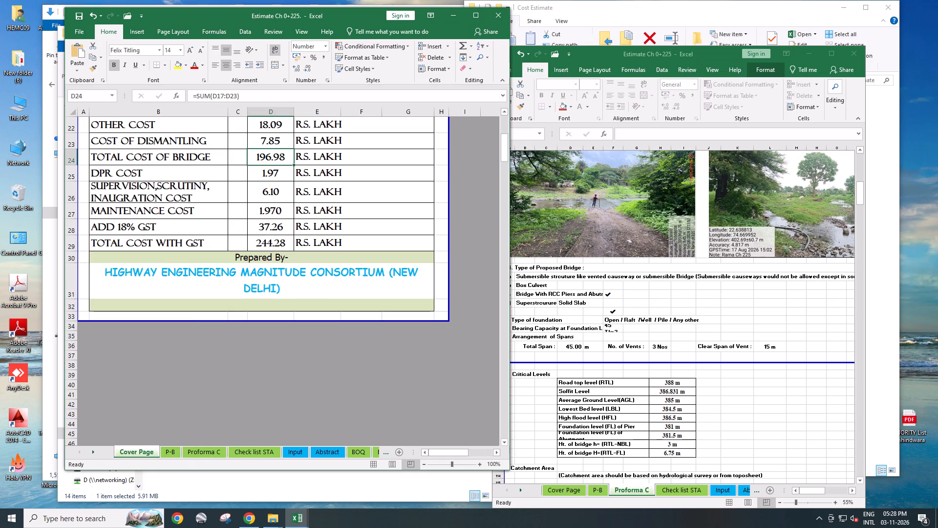
click(476, 19)
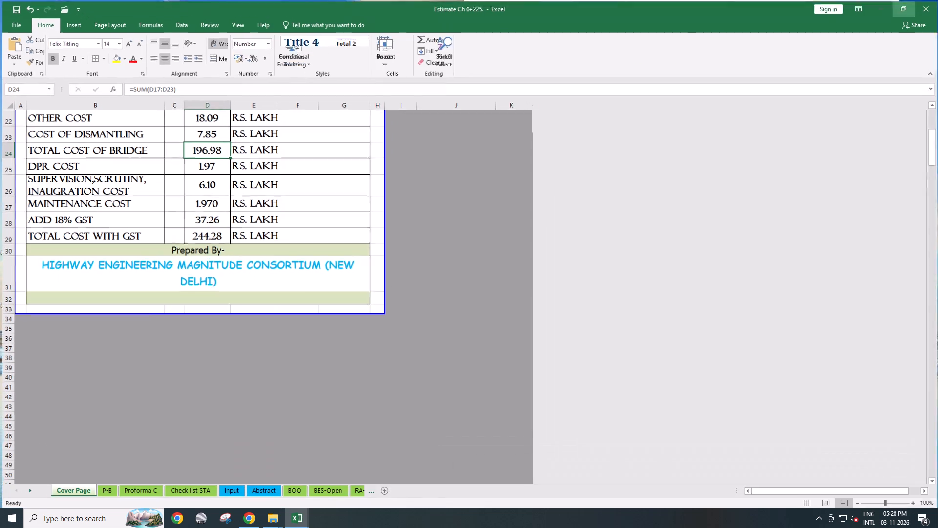
ctrl+click(103, 487)
ctrl+click(134, 489)
ctrl+click(181, 491)
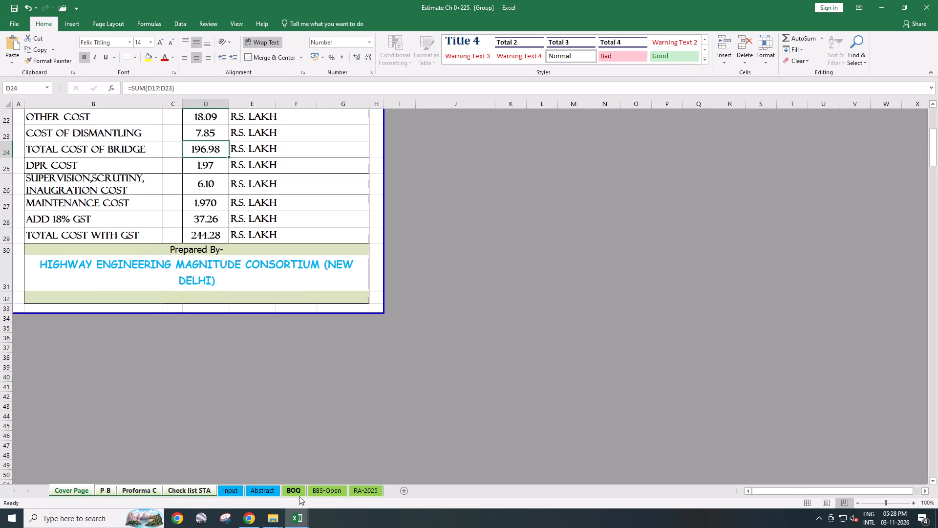
ctrl+click(302, 493)
ctrl+click(316, 491)
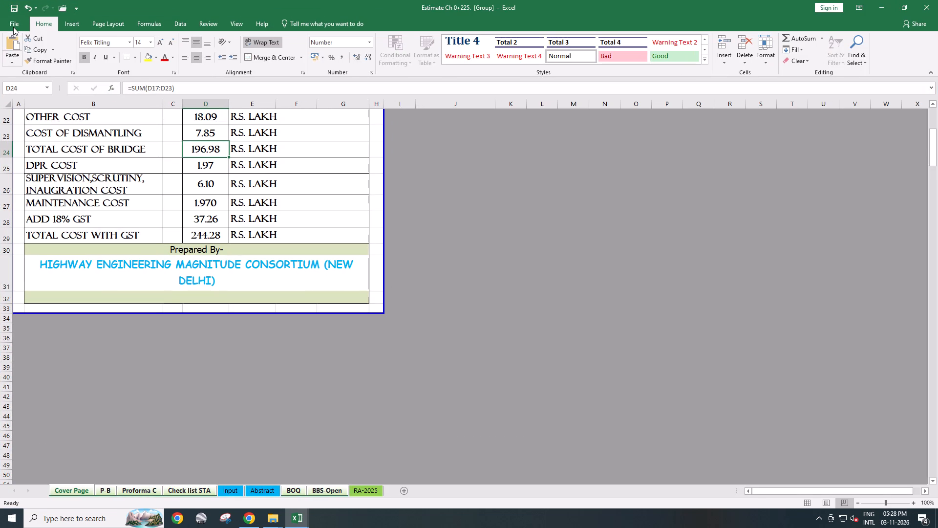
Export the grouped sheets as the PDF "Estimate Ch 0+225." in the COST ESTIMATE folder and check the Proforma C page.
click(14, 26)
click(40, 126)
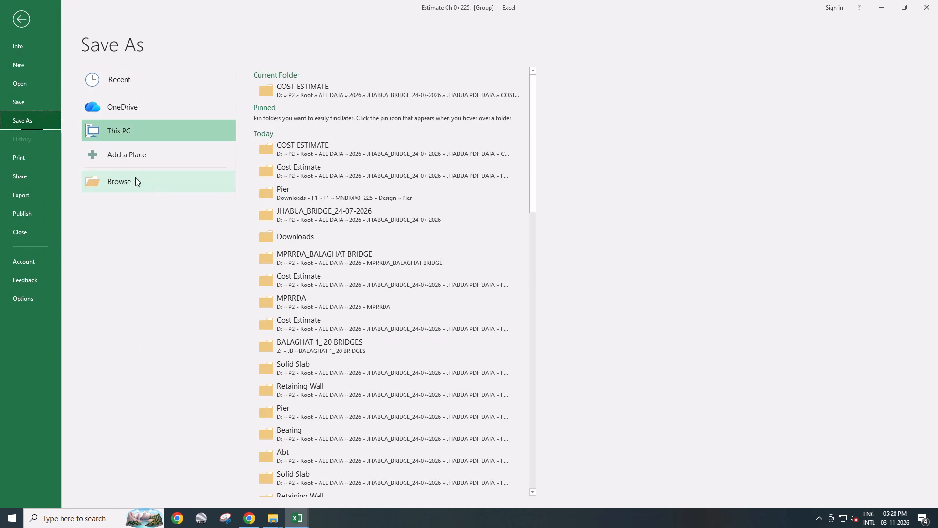
click(123, 177)
click(120, 209)
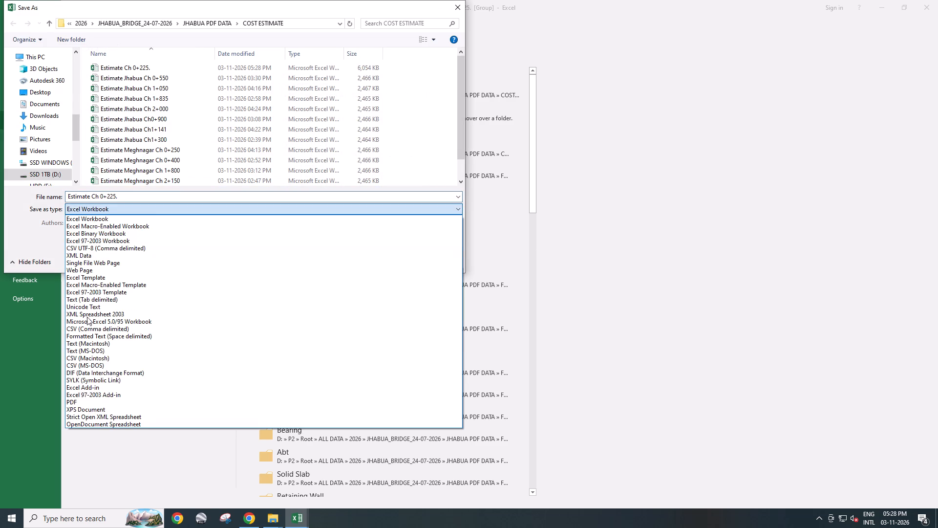
click(84, 401)
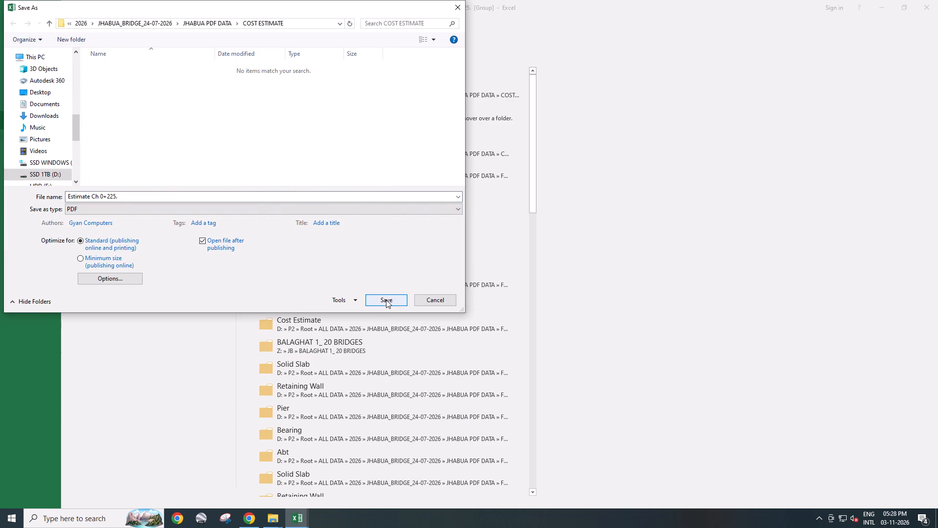
click(386, 300)
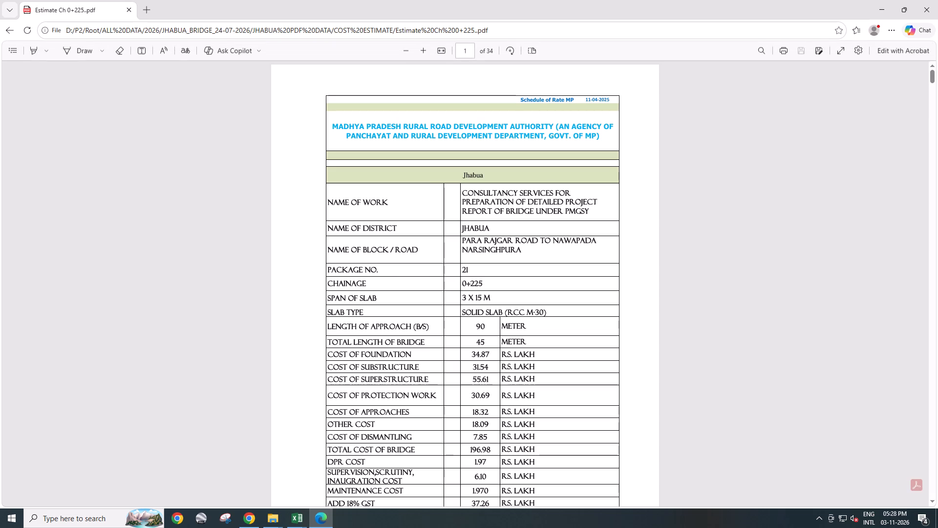
ctrl+scroll(465, 262, down, 5)
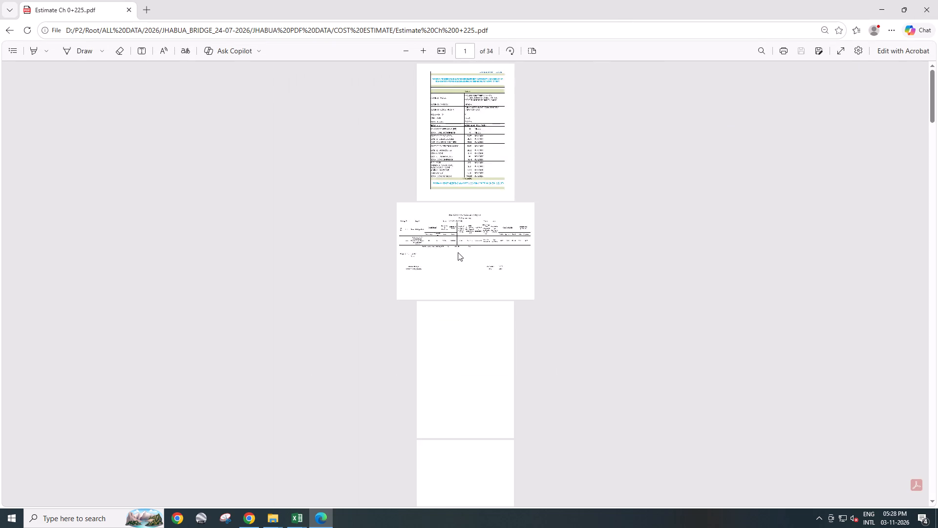
ctrl+scroll(458, 252, down, 4)
ctrl+scroll(443, 355, up, 4)
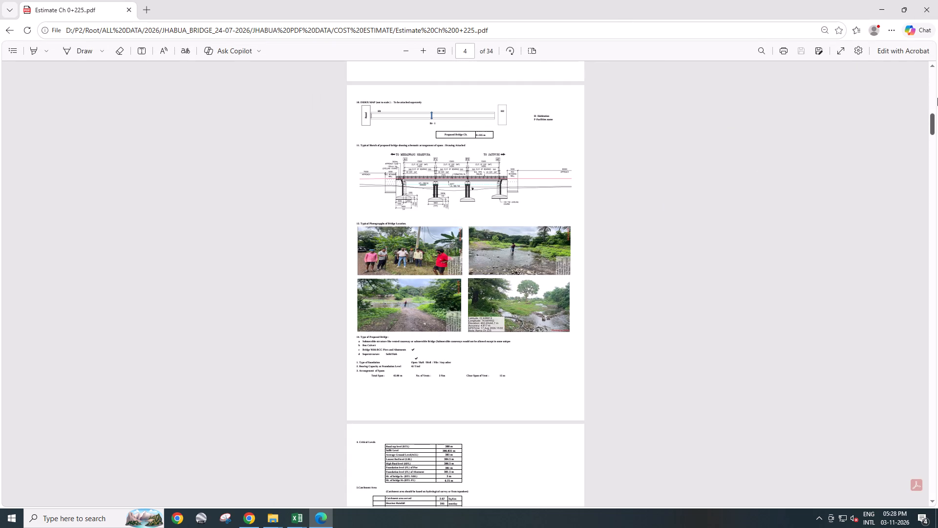
click(934, 10)
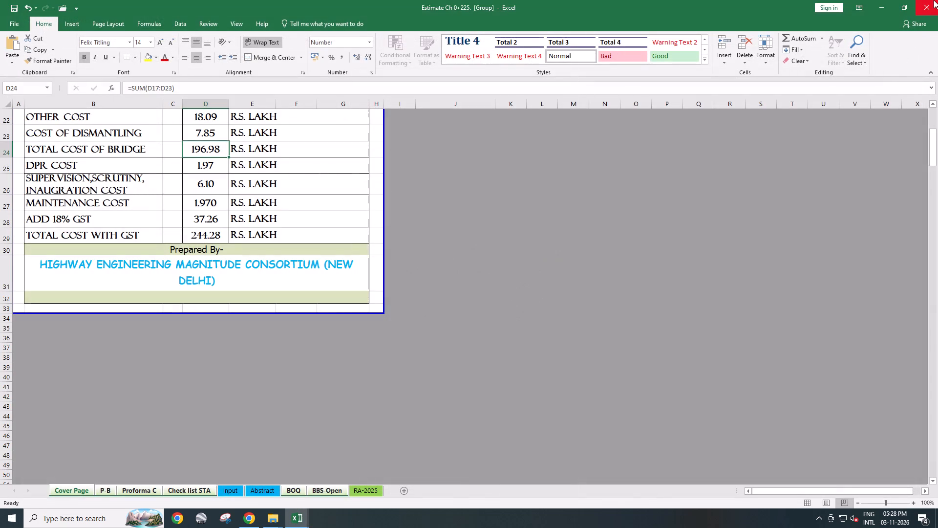
Close both chainage 0+225 workbooks, discarding the changes to the source workbook "Estimate Ch 0+225".
click(933, 0)
click(859, 59)
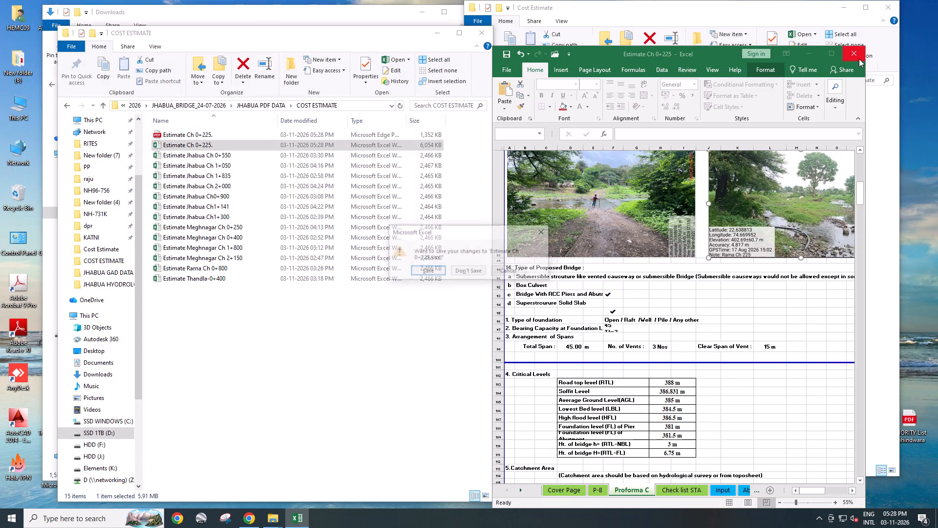
click(478, 270)
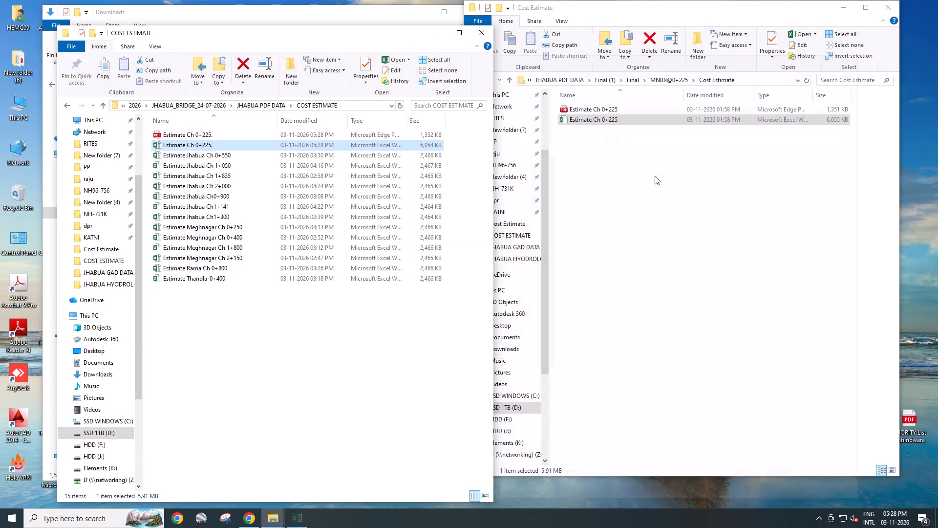
Open the workbook "Estimate Meghnagar Ch 0+250" from the Cost Estimate folder of MNBR@0+250.
click(675, 77)
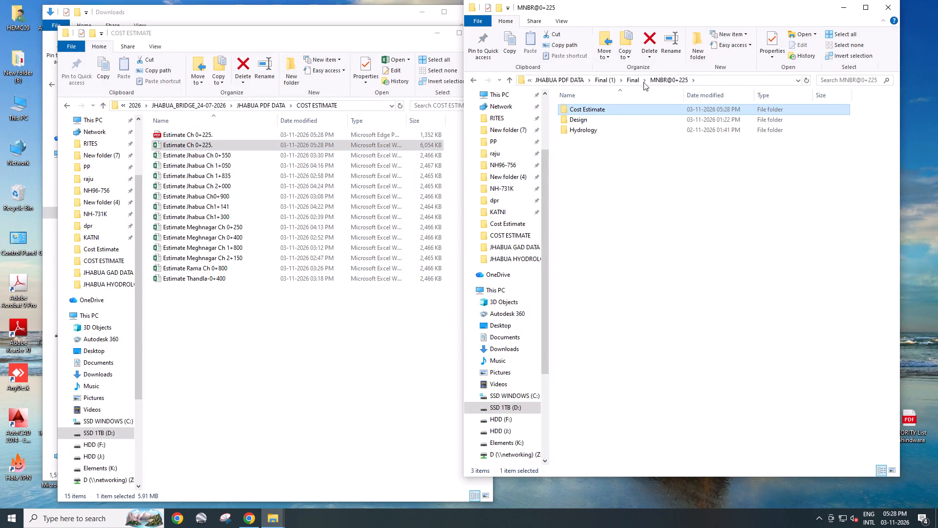
click(638, 80)
double_click(605, 118)
double_click(605, 110)
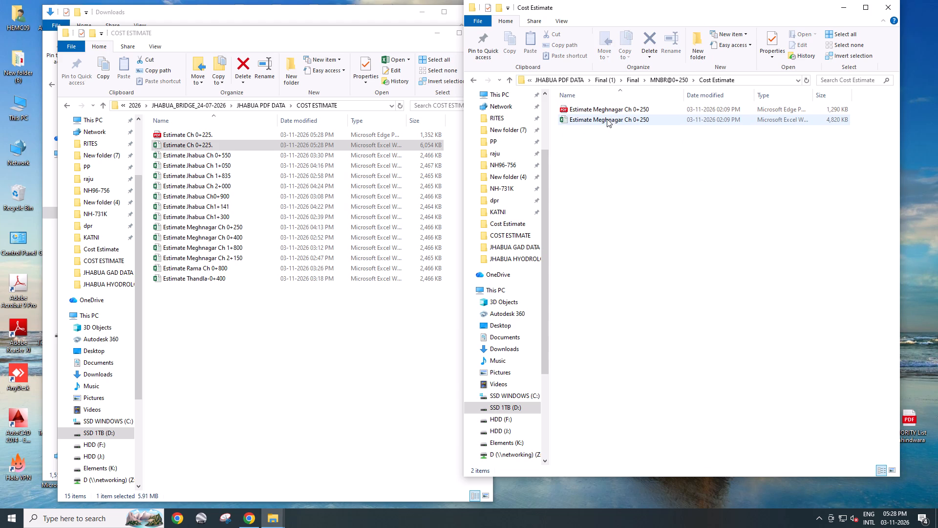
double_click(607, 119)
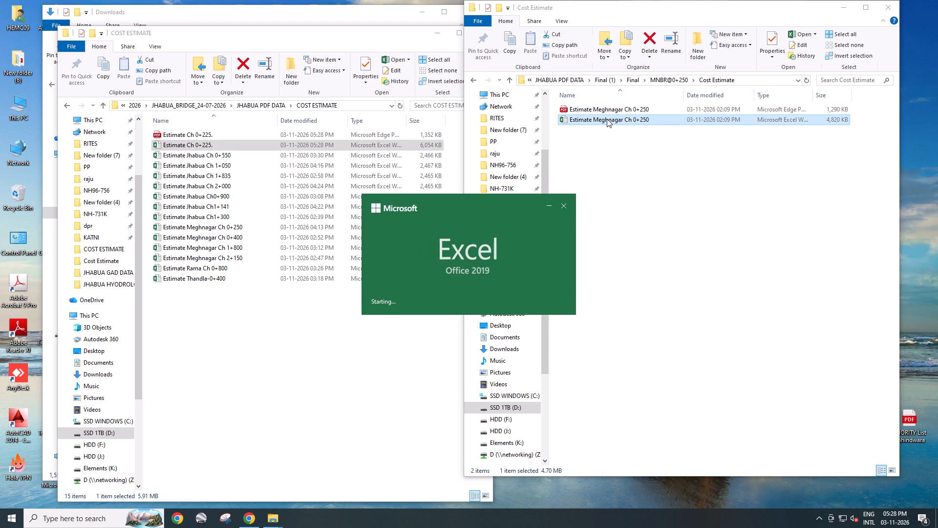
click(629, 246)
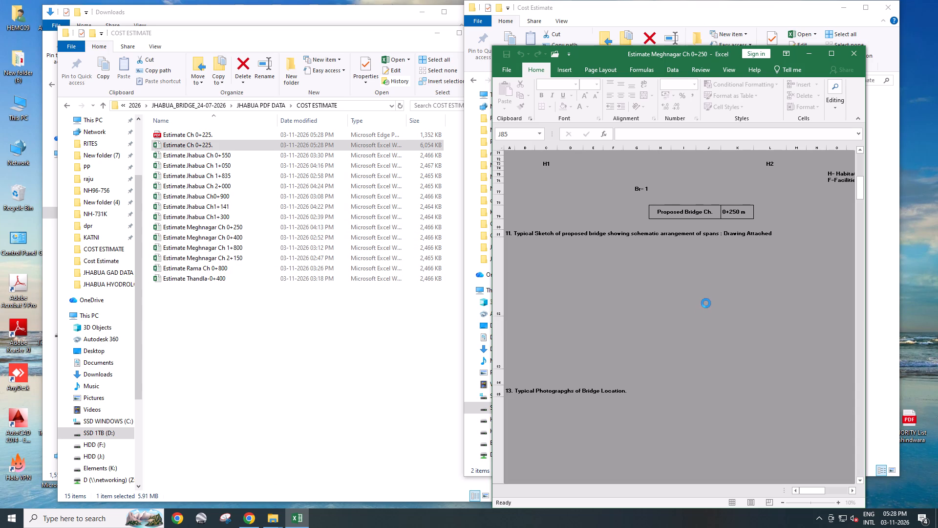
Rename the "Estimate Meghnagar Ch 0+250" workbook in the COST ESTIMATE folder as "Estimate Meghnagar Ch 0+250." with a trailing period.
click(252, 228)
key(F2)
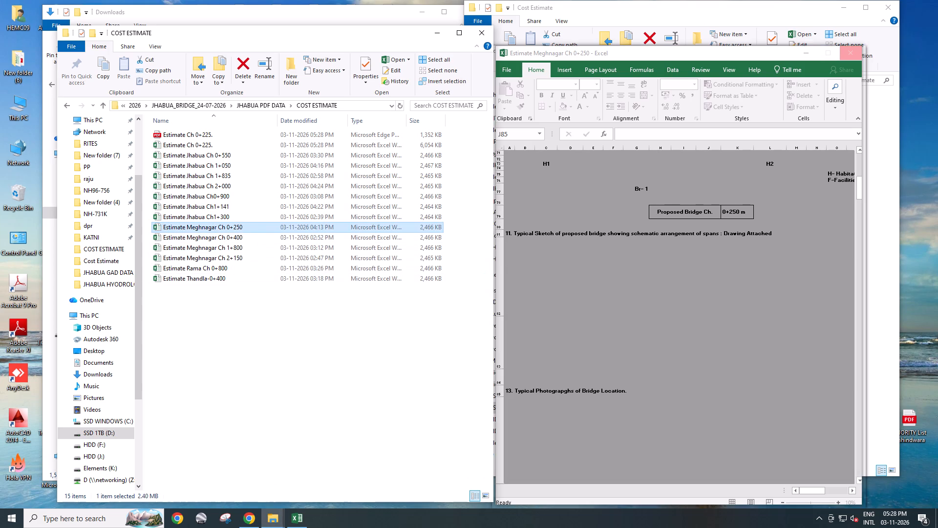
click(249, 226)
key(period)
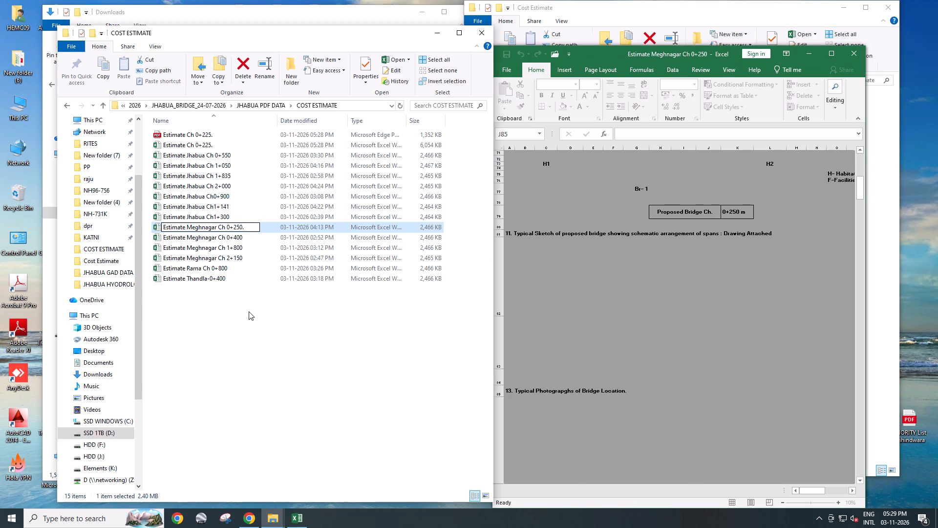
click(249, 311)
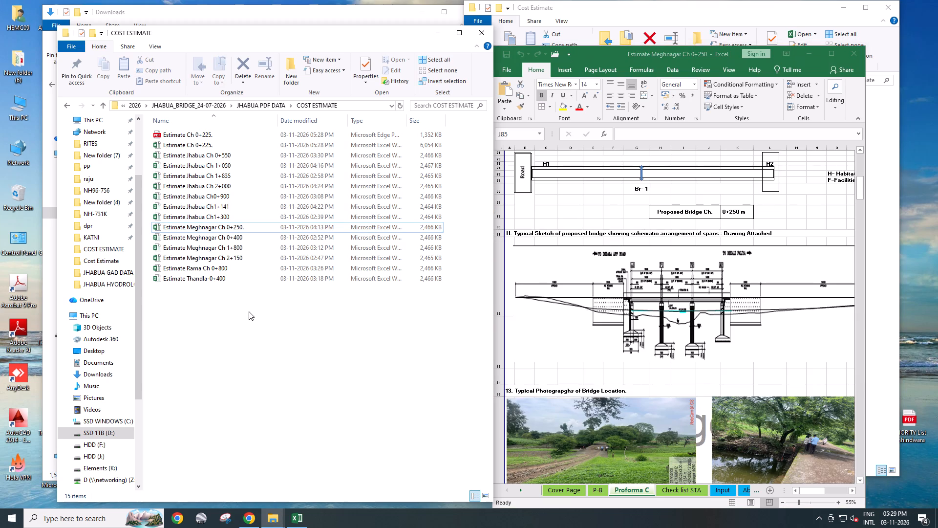
Open the renamed "Estimate Meghnagar Ch 0+250." workbook and enable editing.
double_click(231, 228)
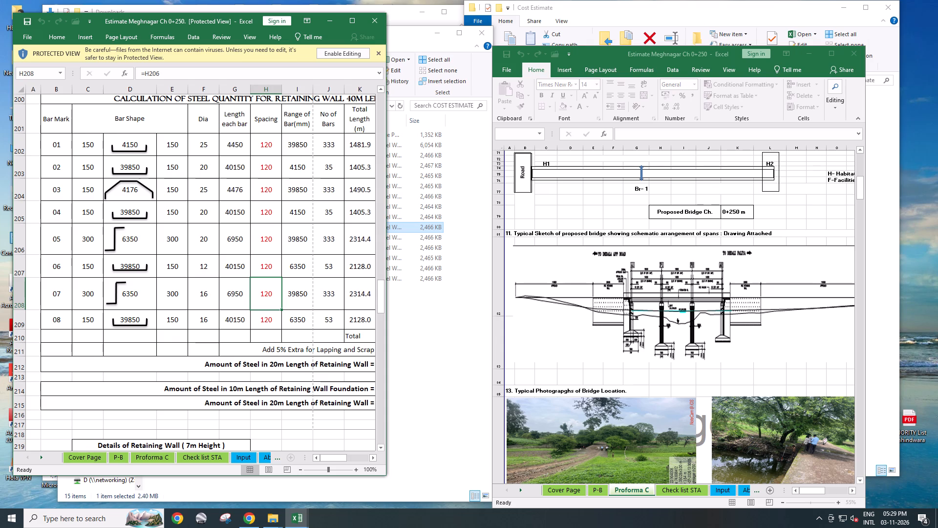
click(348, 55)
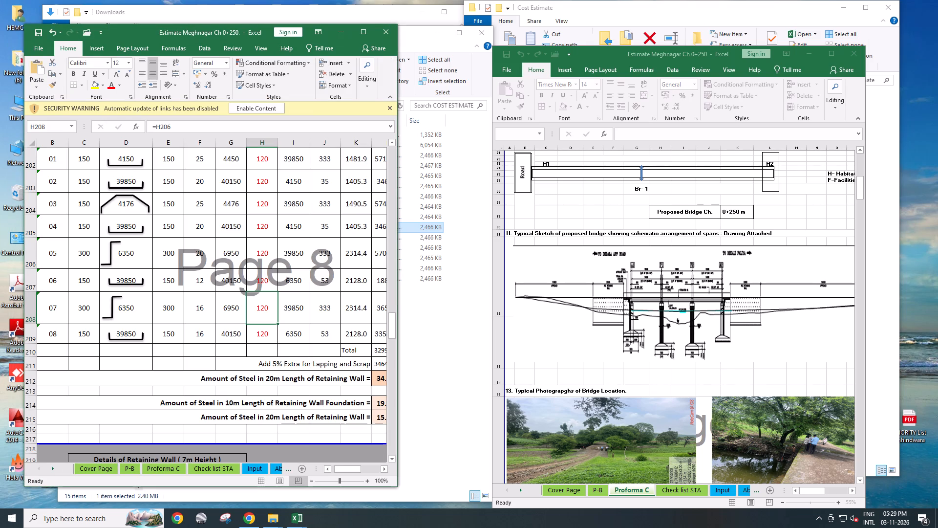
Enable the content of the "Estimate Meghnagar Ch 0+250." workbook and dismiss the link update notice.
click(254, 110)
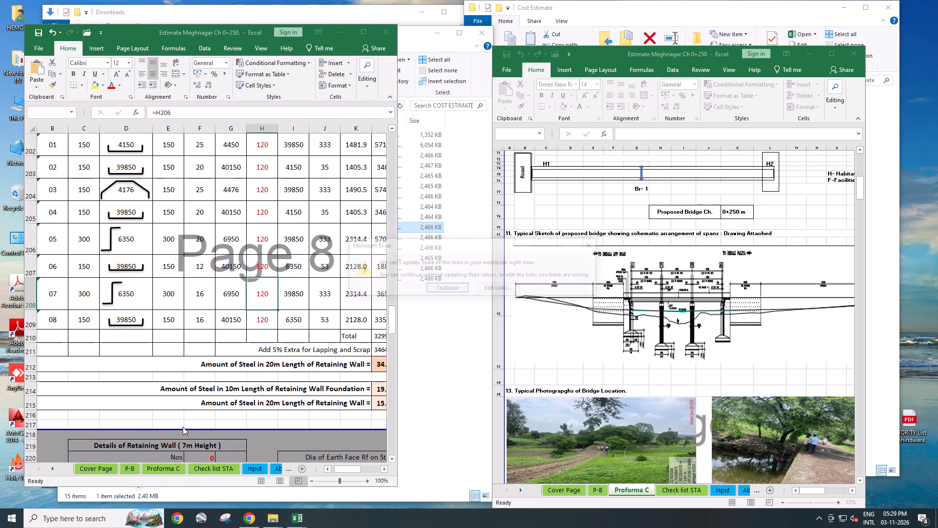
click(170, 466)
click(170, 469)
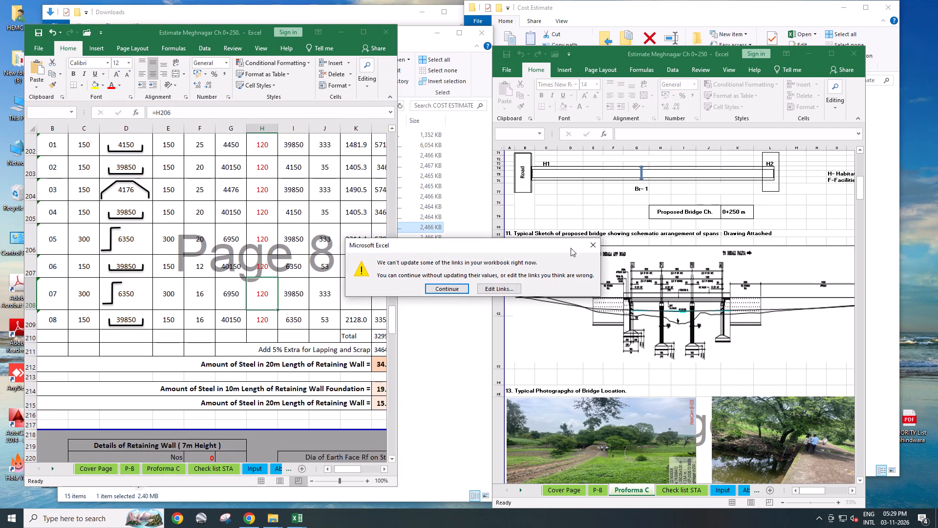
click(597, 244)
Delete the four old bridge location photographs under item 13 of Proforma C in "Estimate Meghnagar Ch 0+250.".
click(173, 466)
scroll(214, 308, down, 3)
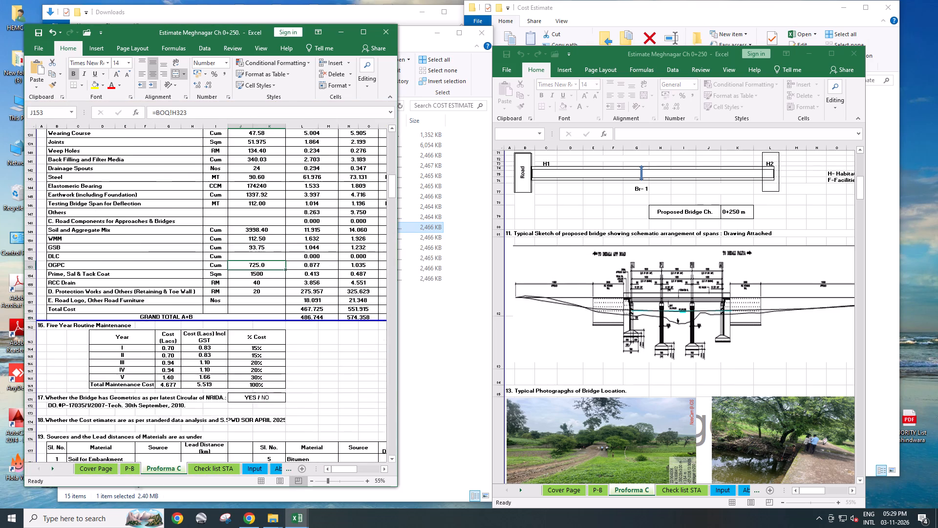
scroll(215, 308, down, 14)
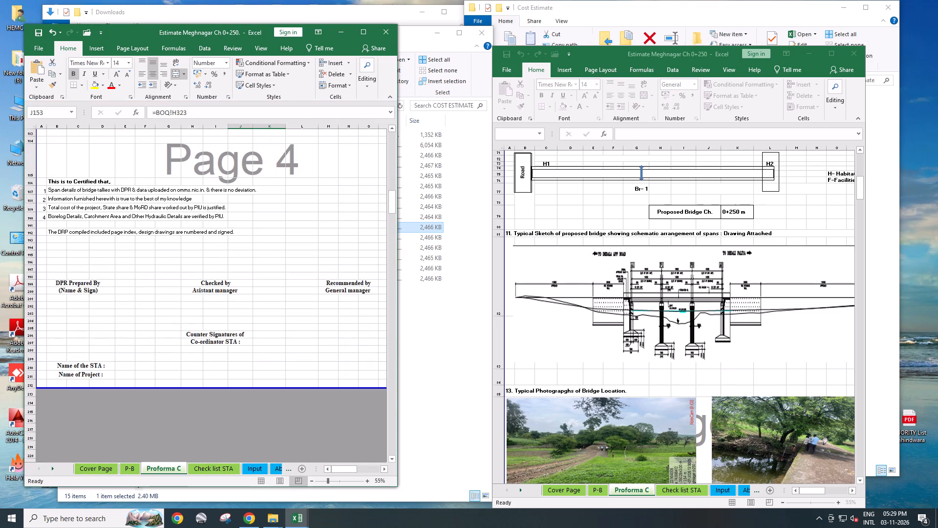
scroll(216, 309, up, 20)
scroll(216, 309, up, 9)
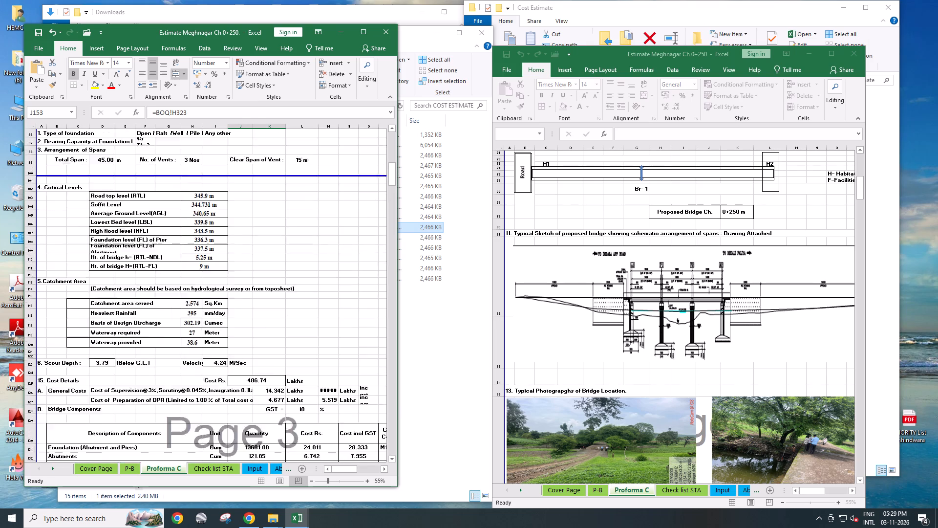
scroll(216, 309, up, 7)
scroll(216, 309, down, 3)
click(186, 244)
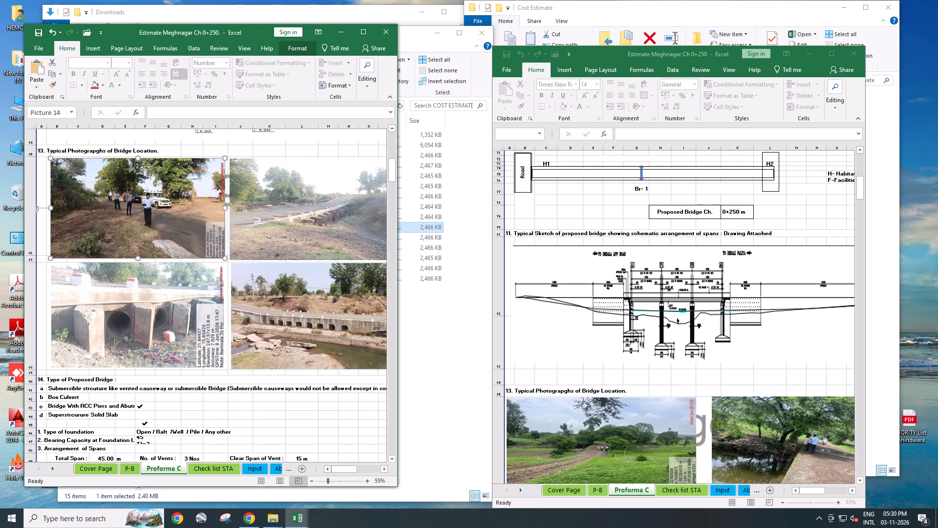
key(Delete)
click(271, 225)
key(Delete)
click(276, 278)
key(Delete)
click(181, 287)
key(Delete)
Delete the old bridge span sketch under item 11 of Proforma C in the same workbook.
scroll(220, 326, up, 5)
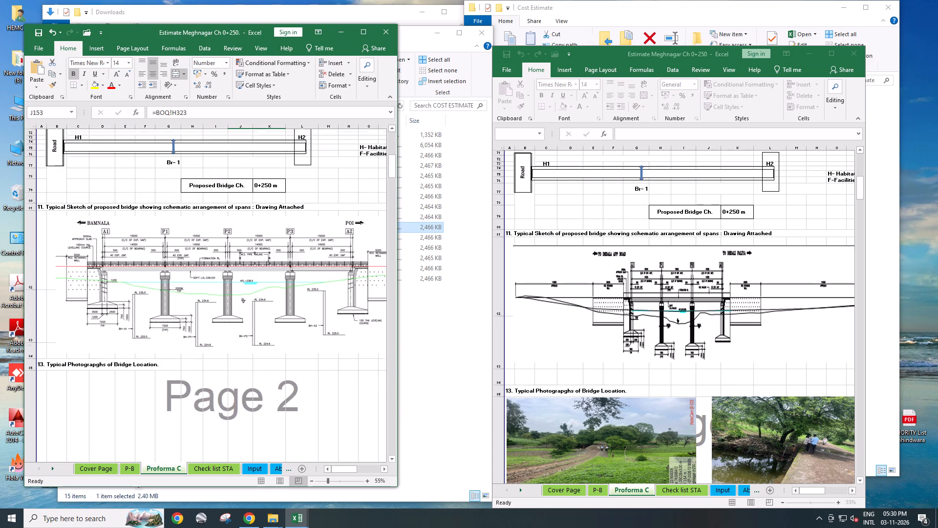
scroll(220, 326, up, 2)
click(221, 356)
key(Delete)
Copy the bridge sketch from the source "Estimate Meghnagar Ch 0+250" workbook into item 11 and enlarge it to fill the page width.
click(582, 307)
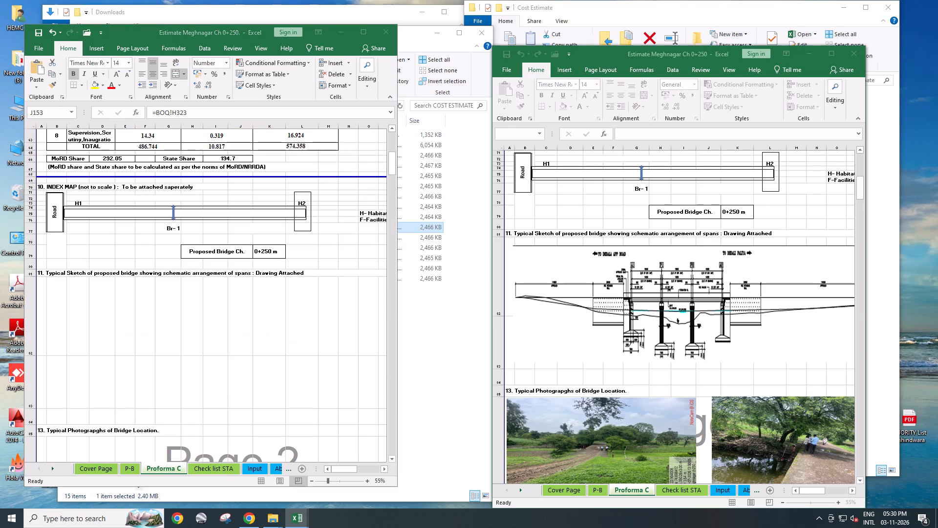
click(567, 314)
key(ctrl+c)
click(81, 293)
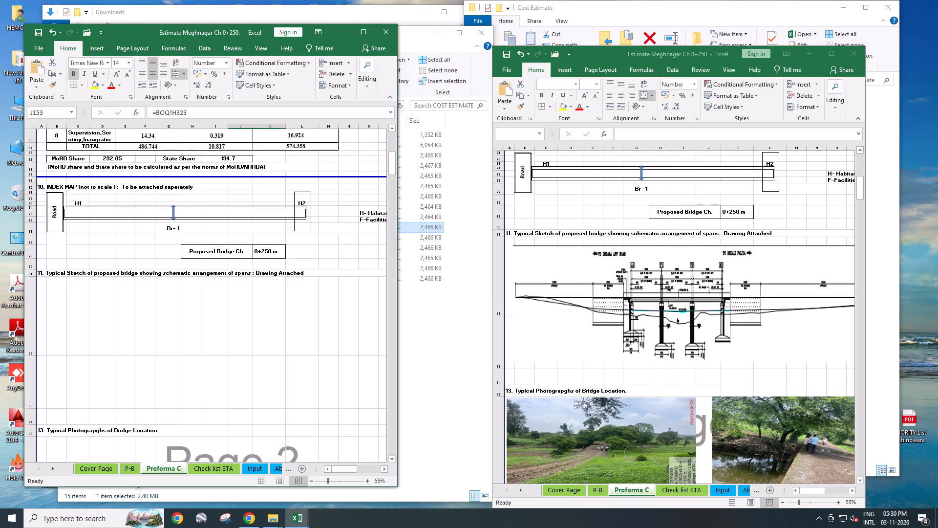
click(55, 298)
key(ctrl+v)
drag(219, 329, 213, 331)
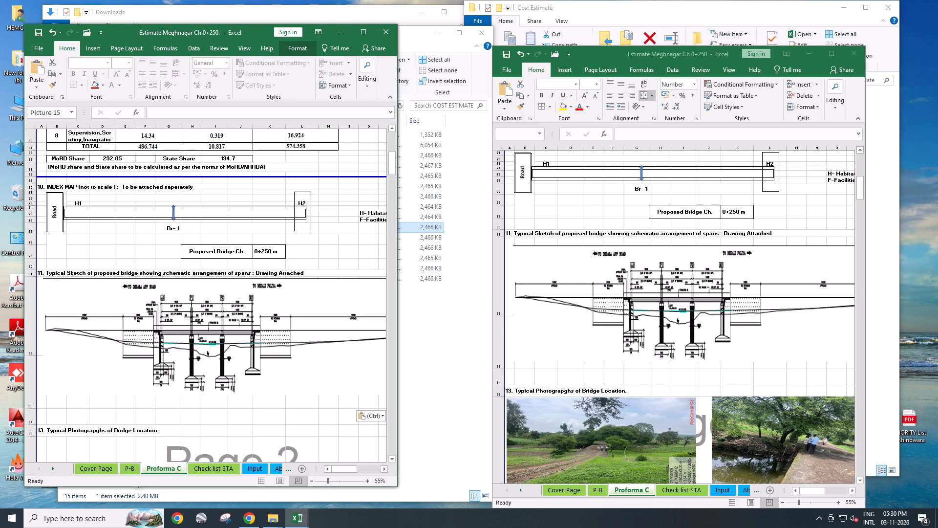
drag(213, 331, 211, 332)
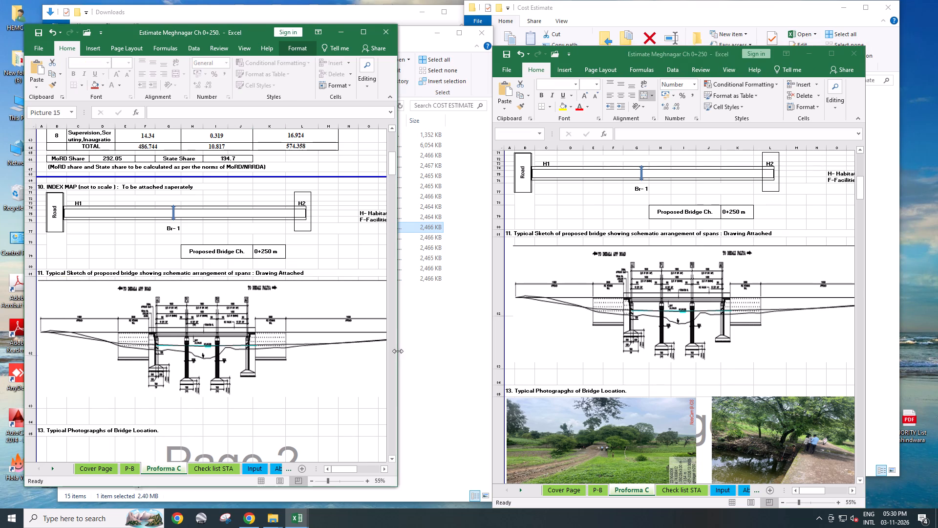
drag(398, 351, 490, 370)
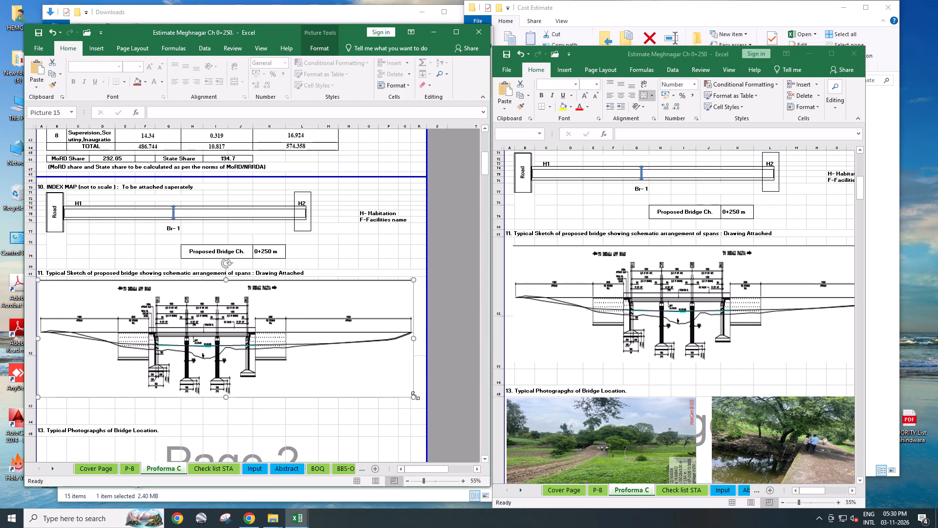
click(415, 397)
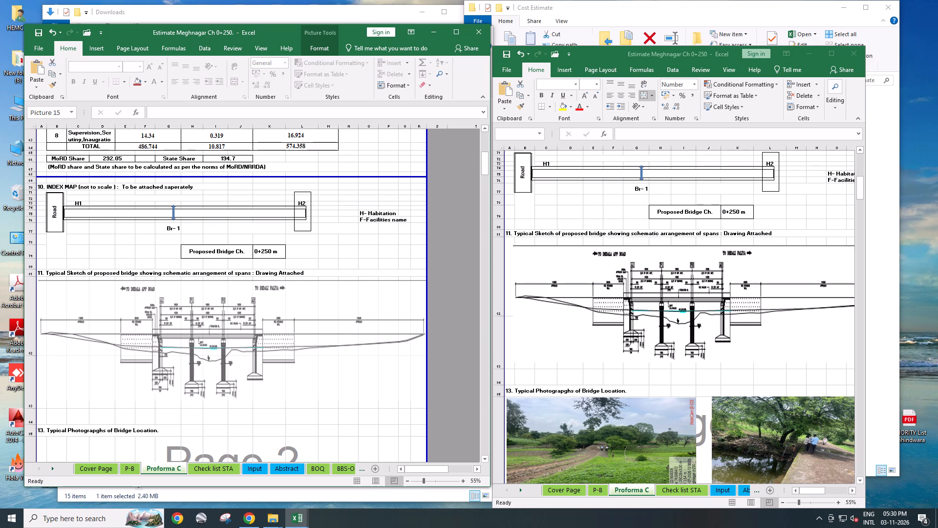
drag(231, 400, 229, 408)
Copy the source workbook's first site photograph, the green field with a dirt track, into cell A86 under item 13.
scroll(254, 350, down, 5)
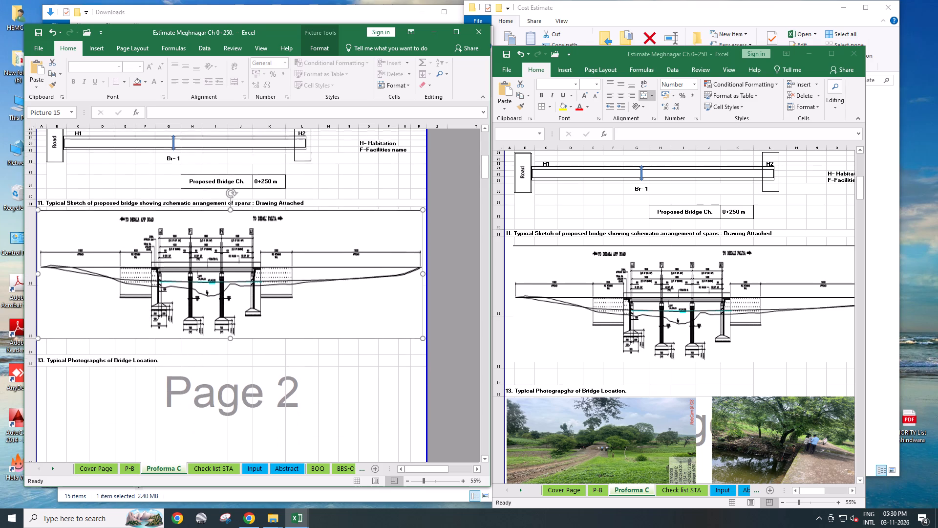
scroll(254, 348, down, 2)
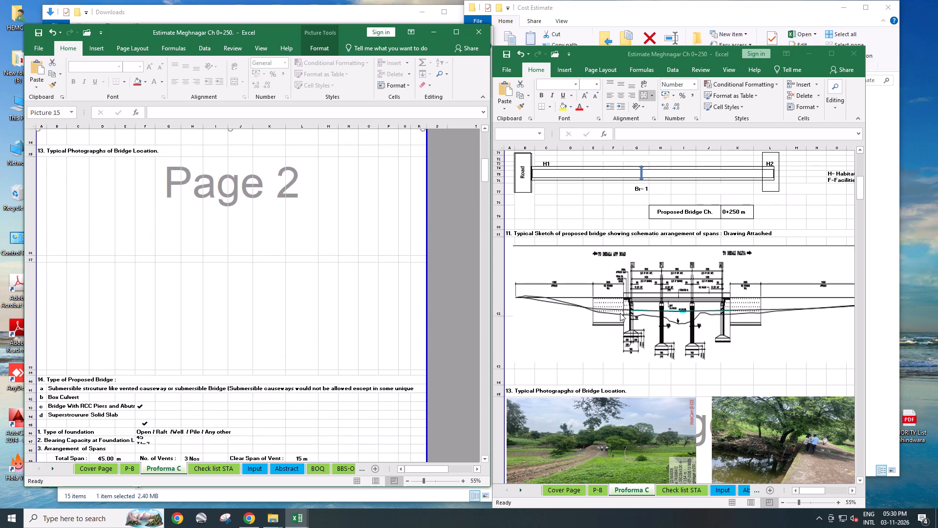
scroll(582, 303, down, 3)
scroll(267, 293, up, 4)
click(66, 330)
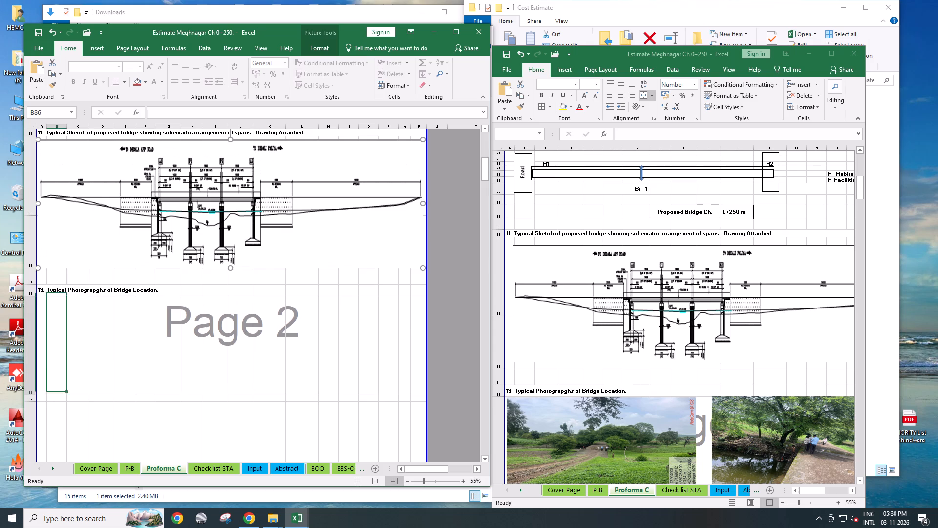
click(642, 380)
scroll(645, 350, down, 4)
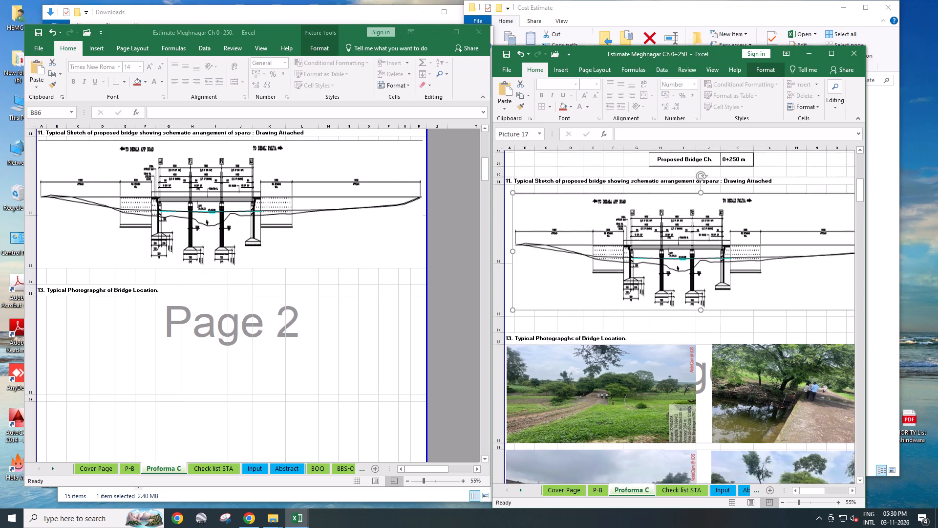
click(599, 317)
key(ctrl+c)
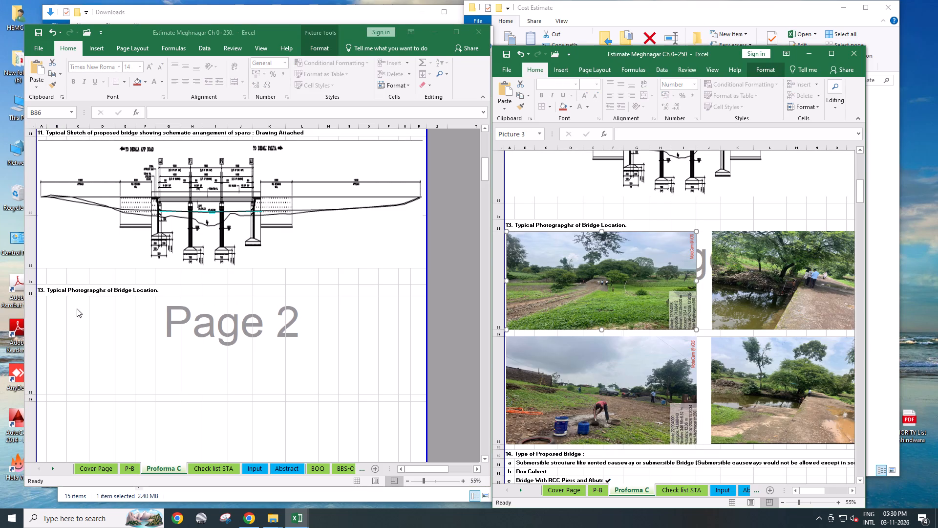
click(47, 327)
click(42, 323)
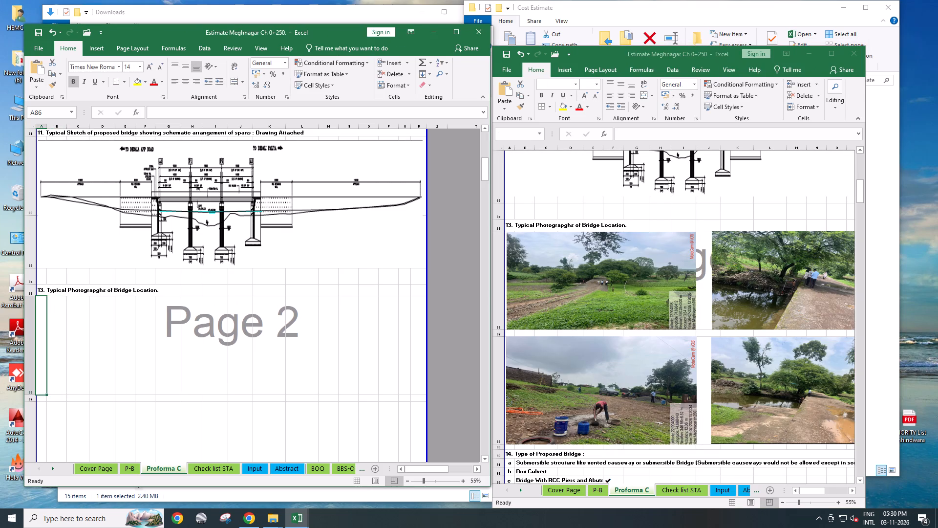
key(ctrl+v)
Copy the source photograph of the tree over the stream and place it beside the first photograph in row 86.
click(765, 304)
click(750, 297)
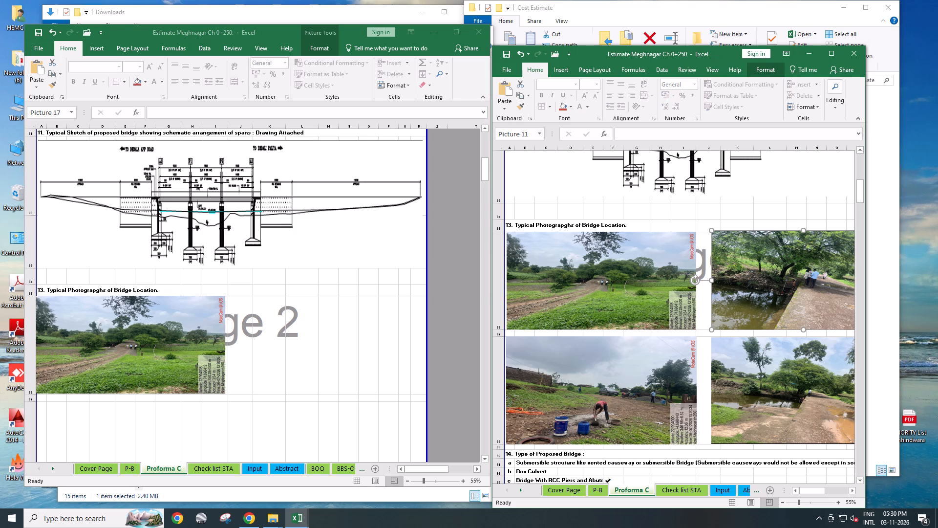
key(ctrl+c)
click(276, 313)
click(255, 315)
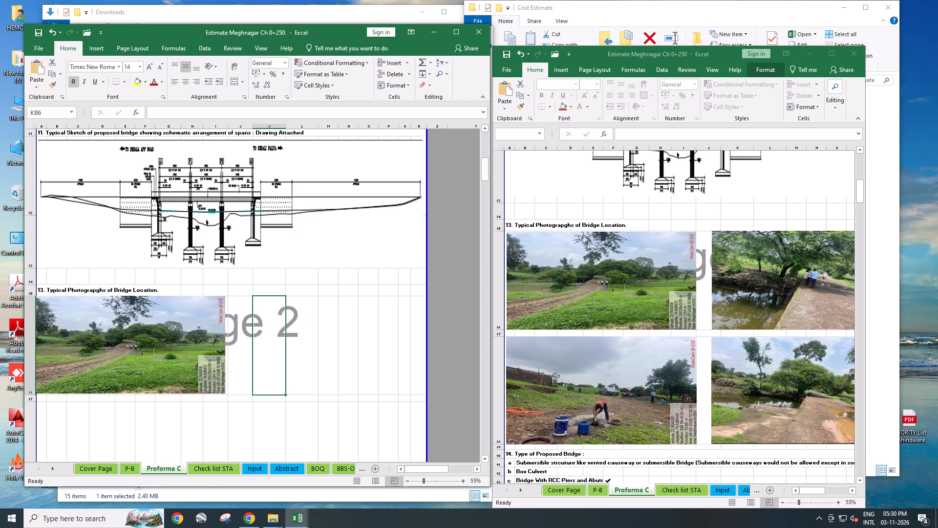
key(ctrl+v)
drag(312, 328, 298, 329)
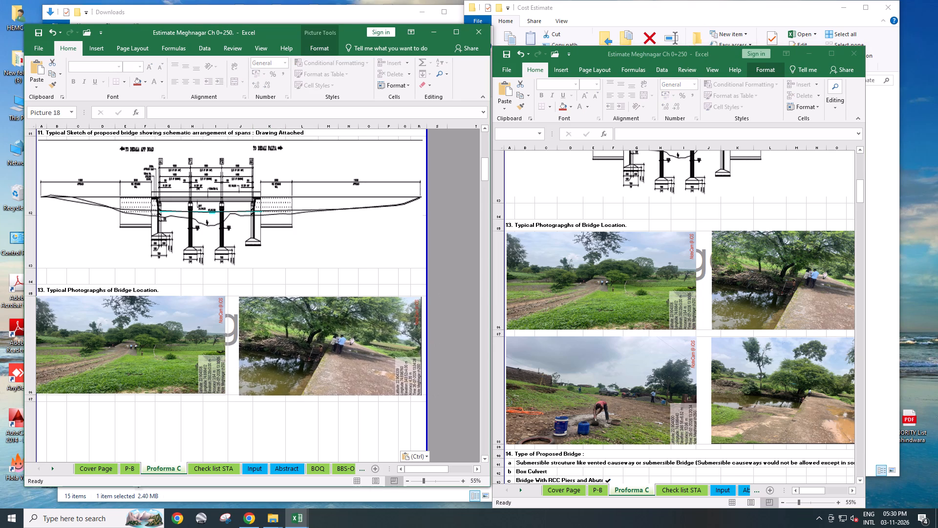
drag(298, 329, 301, 328)
Copy the source photograph of the worker with blue drums and align it beneath the field photograph in row 87.
scroll(287, 307, down, 1)
click(642, 391)
click(612, 386)
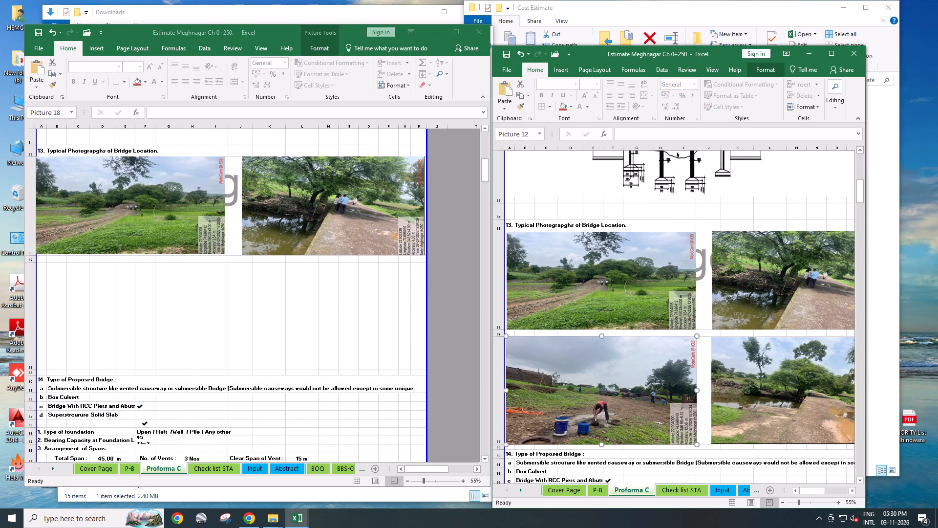
key(ctrl+c)
click(80, 284)
click(57, 282)
key(ctrl+v)
drag(126, 310, 117, 310)
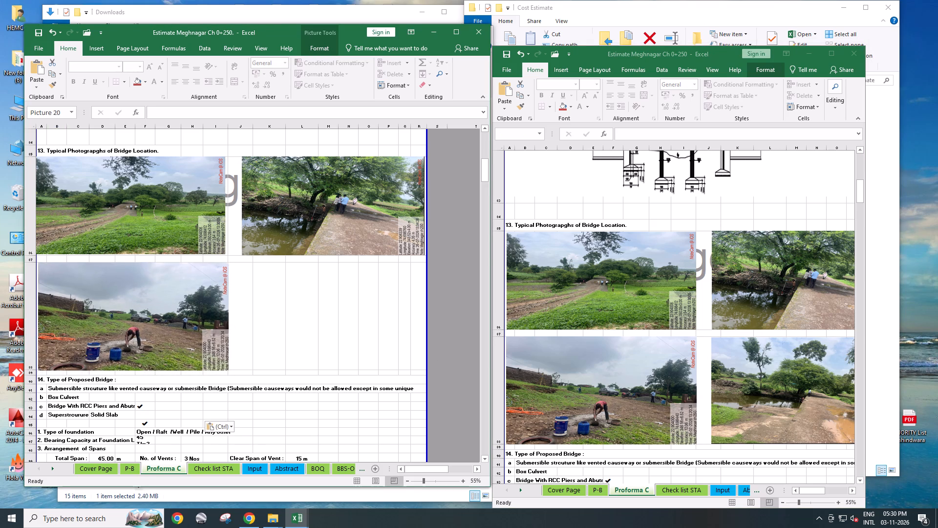
drag(117, 310, 115, 311)
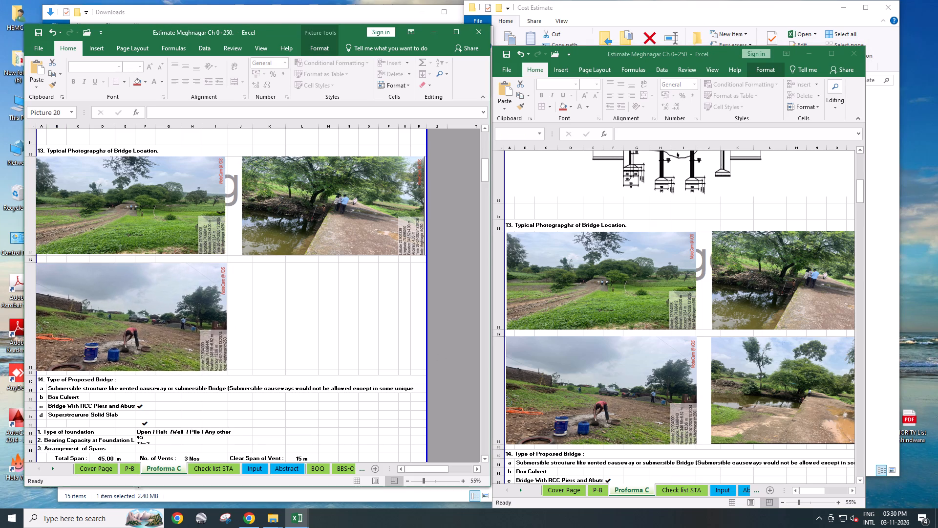
Copy the source photograph of the muddy track beside the stream and place it next to the worker photograph in row 87.
click(766, 376)
click(745, 374)
key(ctrl+c)
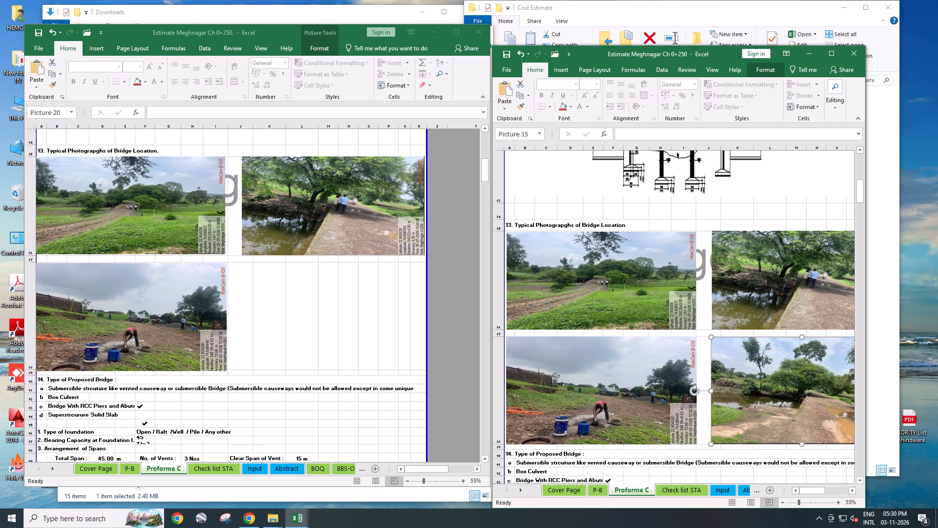
click(284, 301)
click(263, 292)
key(ctrl+v)
drag(331, 299, 321, 302)
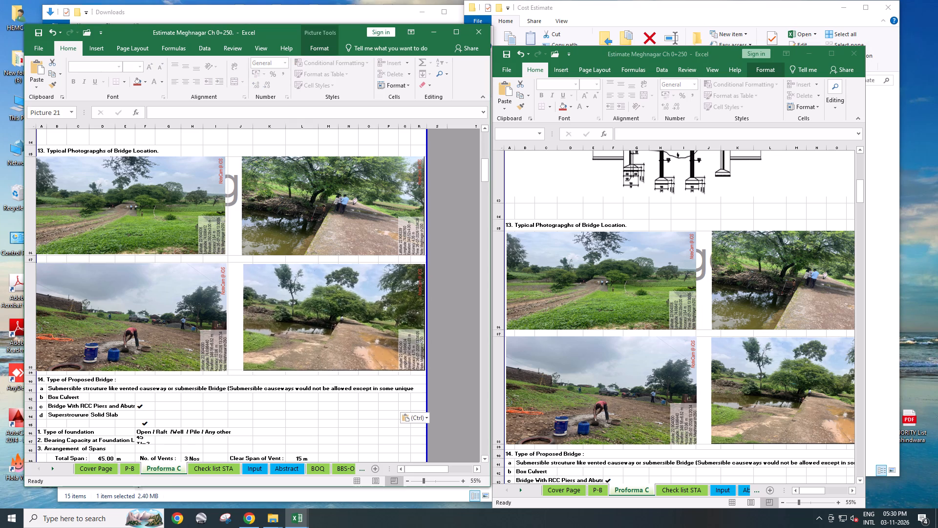
drag(321, 302, 323, 300)
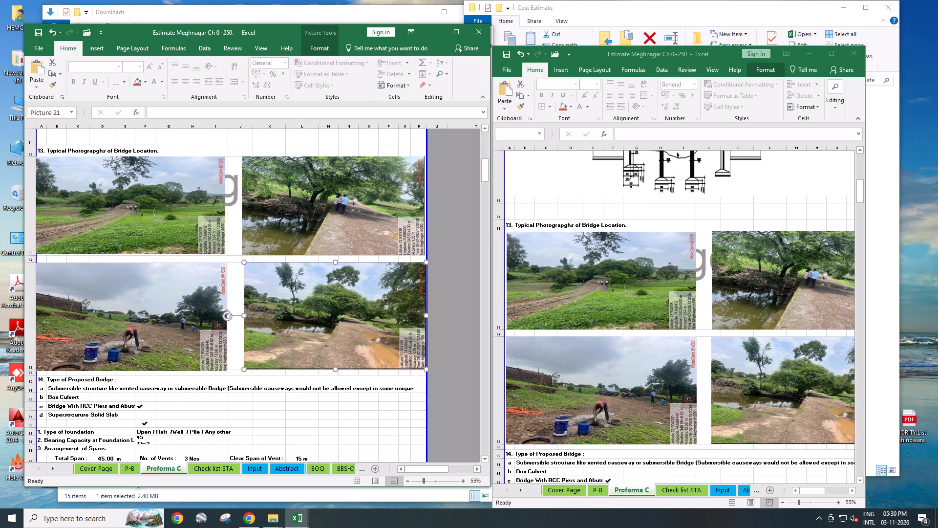
click(296, 400)
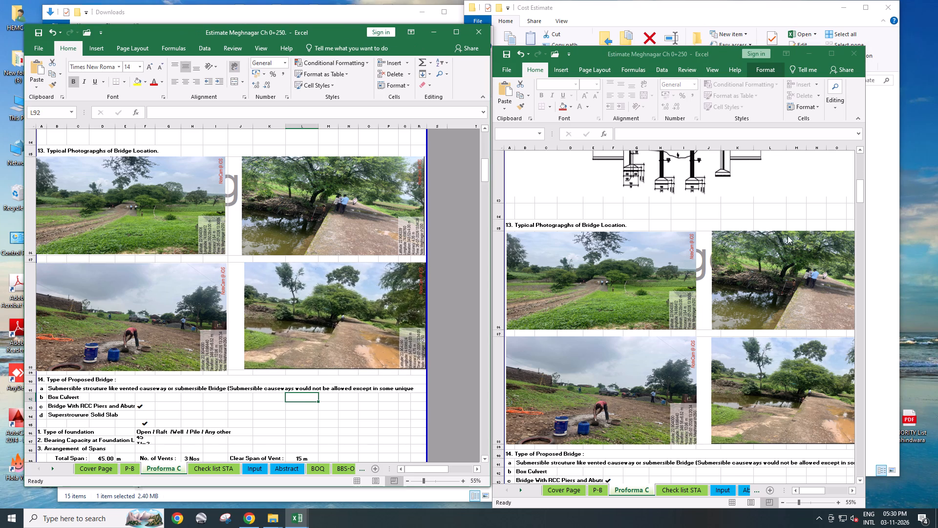
Close the source workbook "Estimate Meghnagar Ch 0+250" without saving, keeping "Estimate Meghnagar Ch 0+250." open.
click(861, 54)
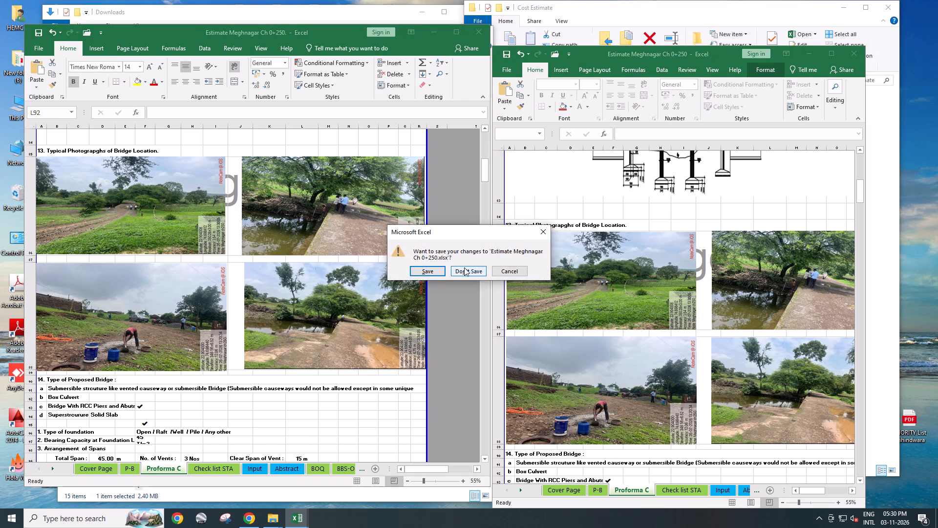
click(464, 267)
click(481, 35)
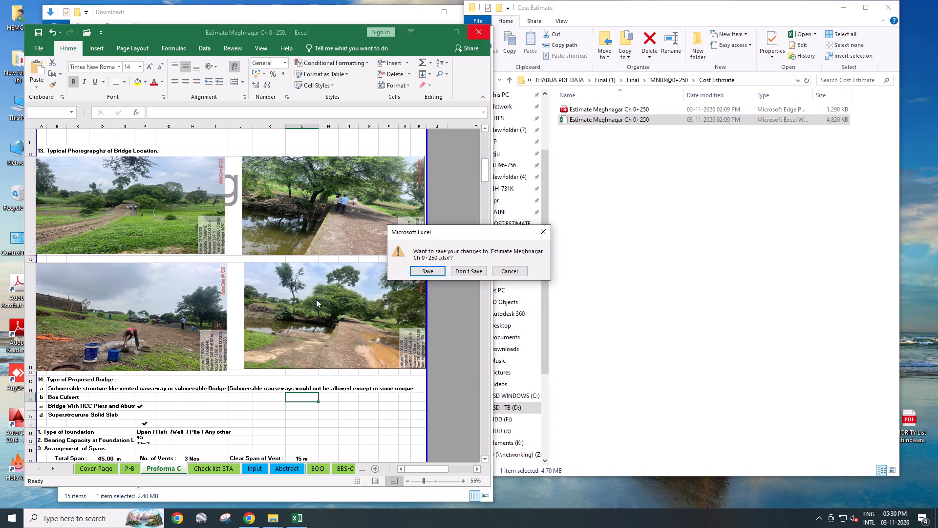
click(540, 234)
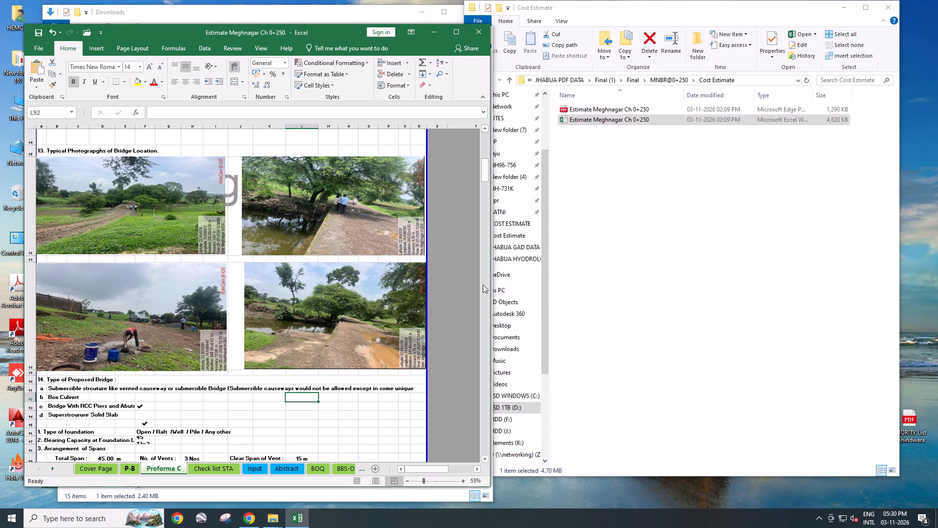
Group the Cover Page, P-B, Proforma C, Check list STA, BOQ and BBS-Open sheets of the Meghnagar Ch 0+250 workbook.
click(461, 37)
click(77, 490)
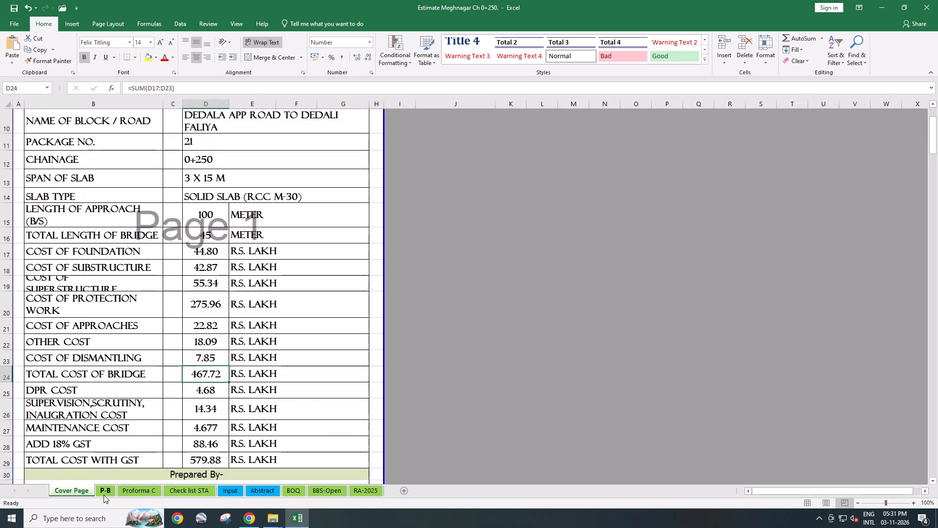
ctrl+click(106, 493)
ctrl+click(135, 493)
ctrl+click(182, 491)
ctrl+click(293, 492)
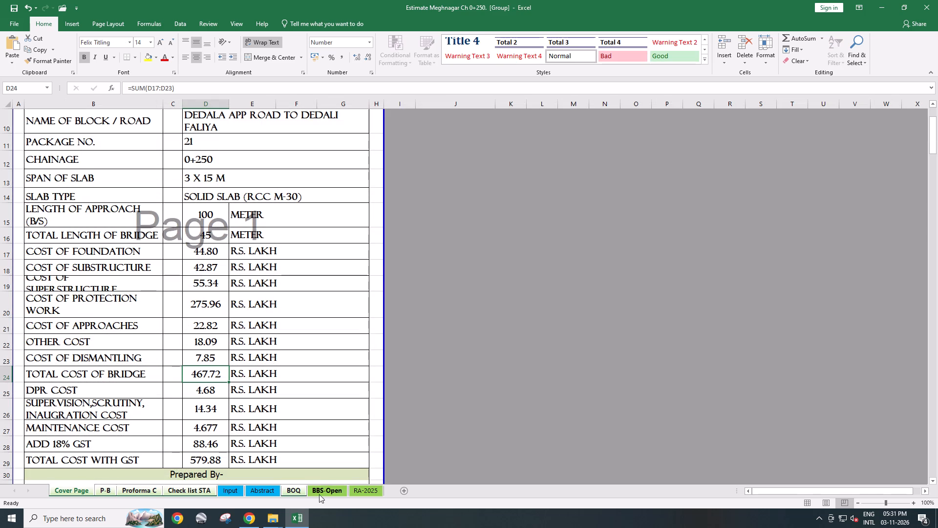
ctrl+click(320, 495)
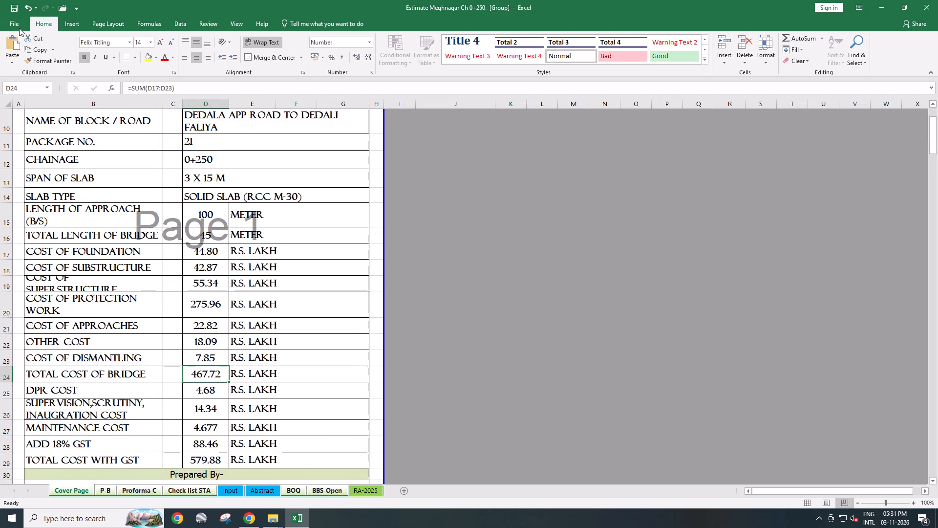
Export the grouped sheets as a PDF named "Estimate Meghnagar Ch 0+250." in the COST ESTIMATE folder.
click(19, 28)
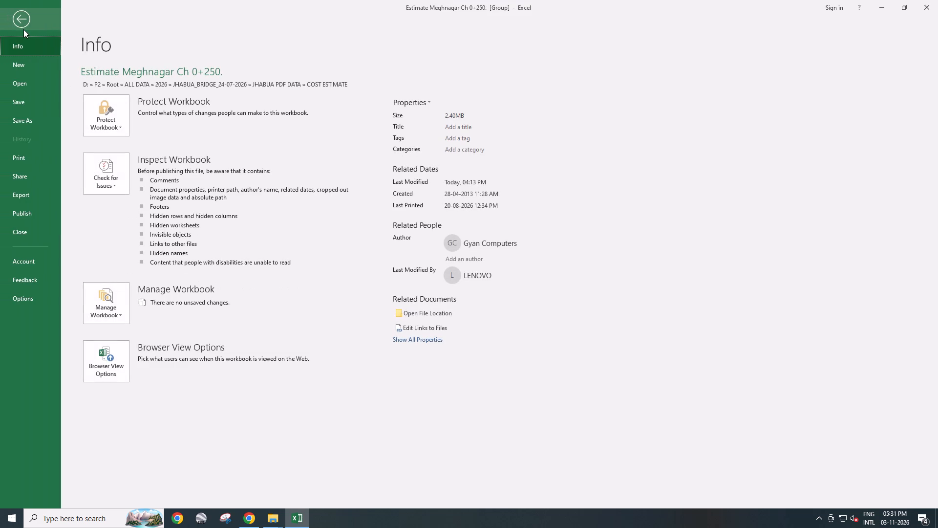
click(48, 120)
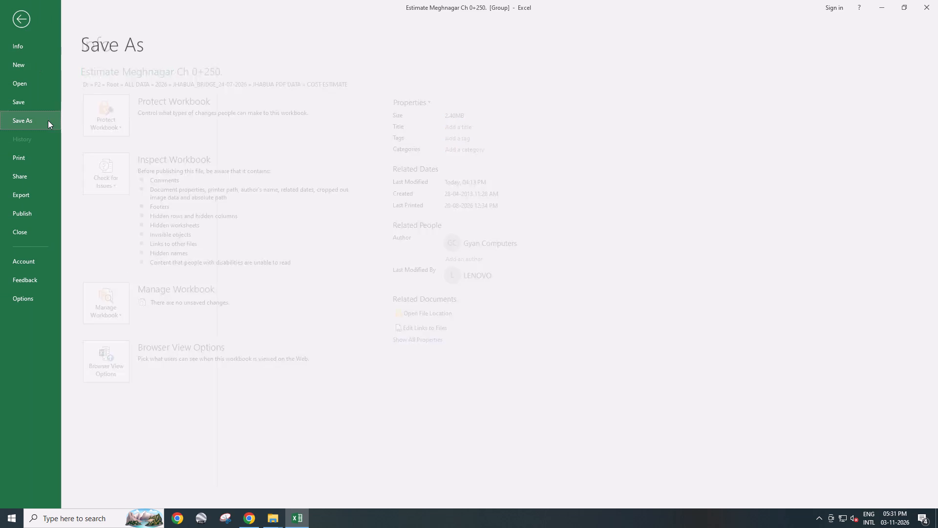
click(145, 179)
click(146, 209)
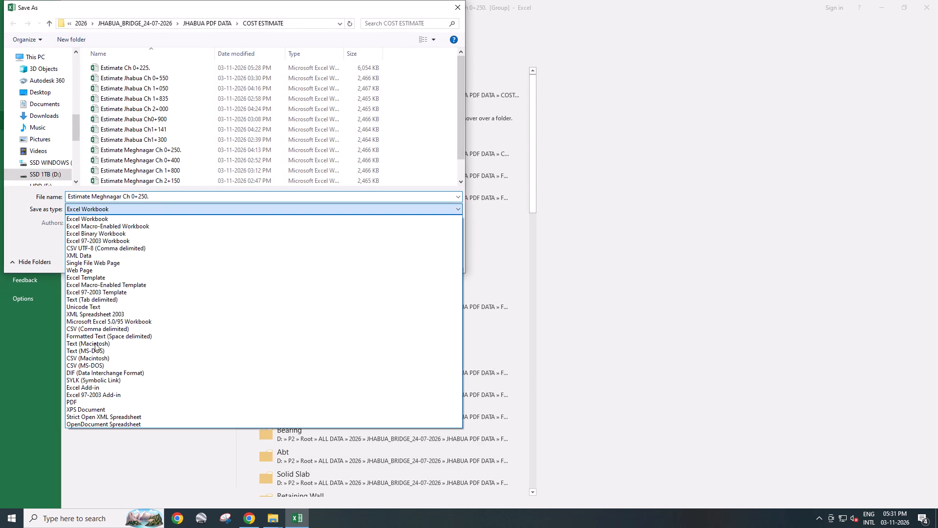
click(77, 401)
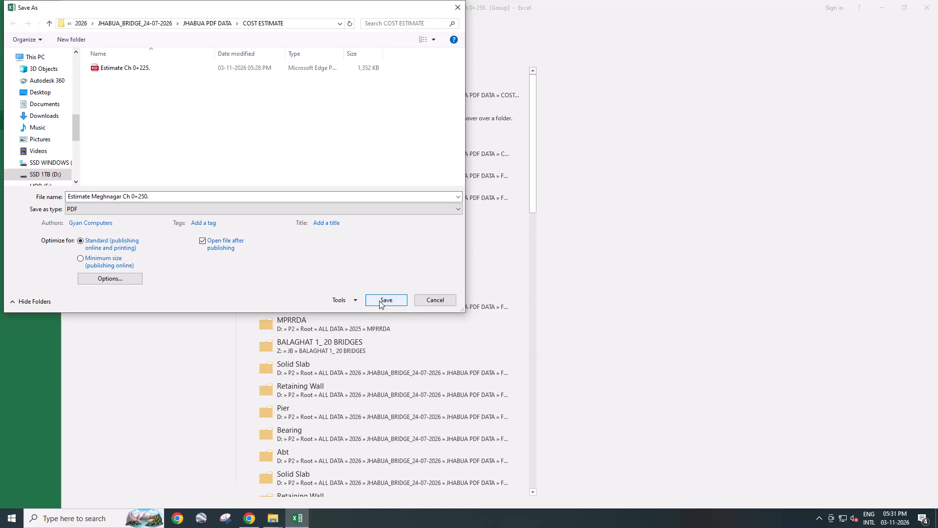
click(379, 301)
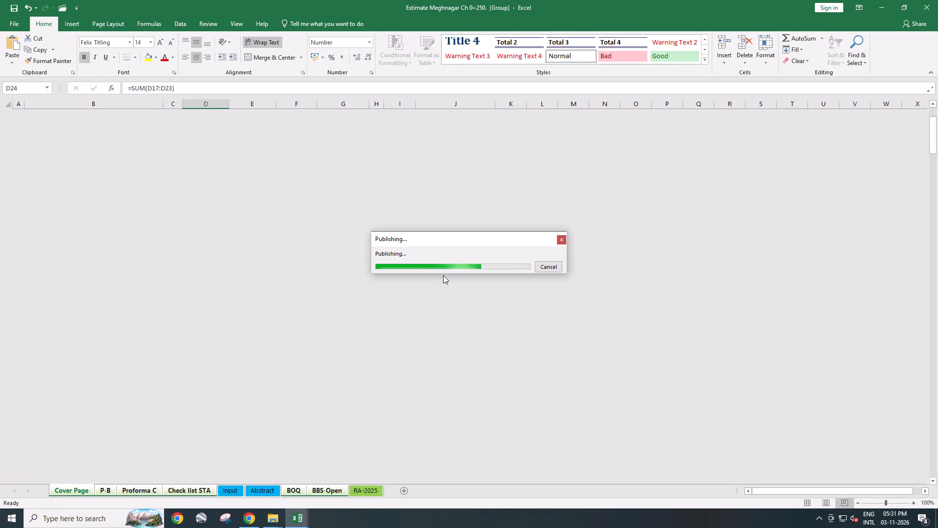
Review the exported PDF through the Proforma C pages, checking the bridge sketch and site photographs, and close it.
scroll(477, 248, down, 4)
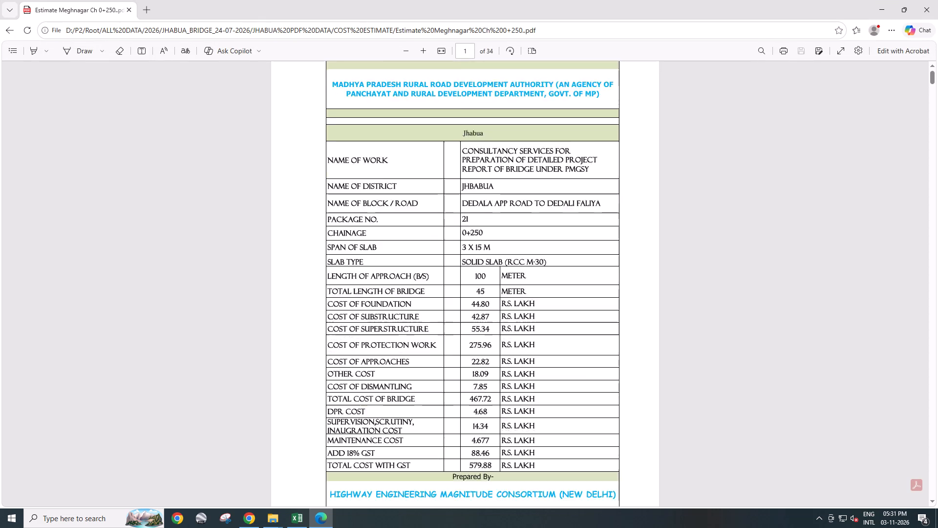
scroll(479, 248, down, 9)
scroll(479, 247, up, 1)
scroll(479, 246, down, 12)
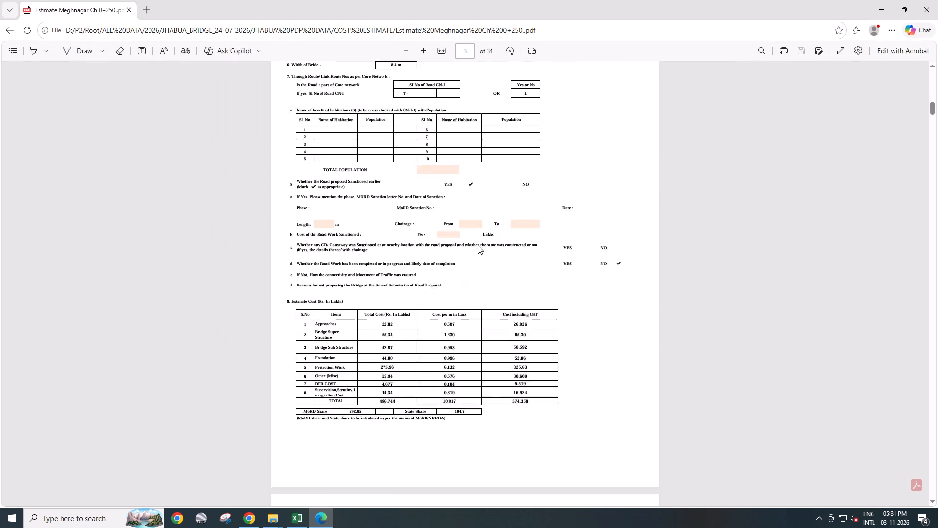
scroll(478, 245, down, 11)
scroll(477, 240, up, 2)
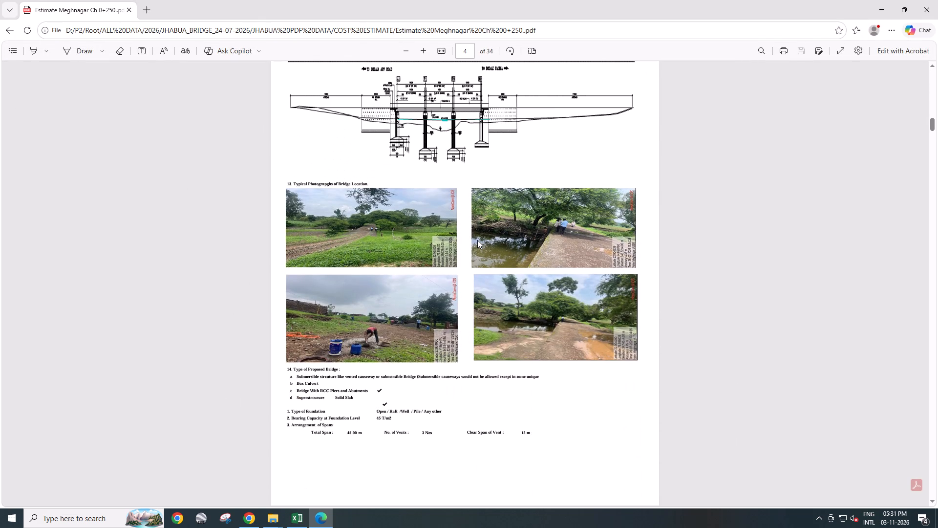
scroll(477, 240, up, 2)
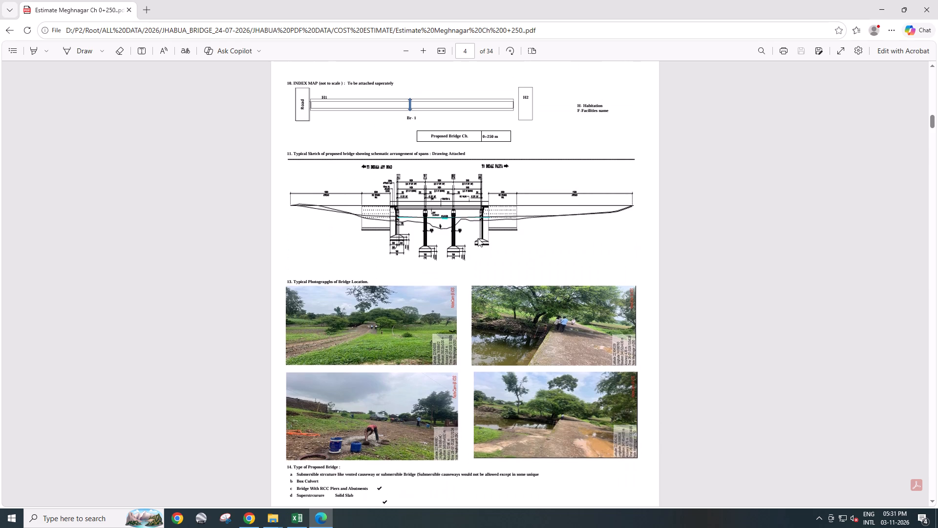
scroll(478, 238, down, 8)
click(932, 0)
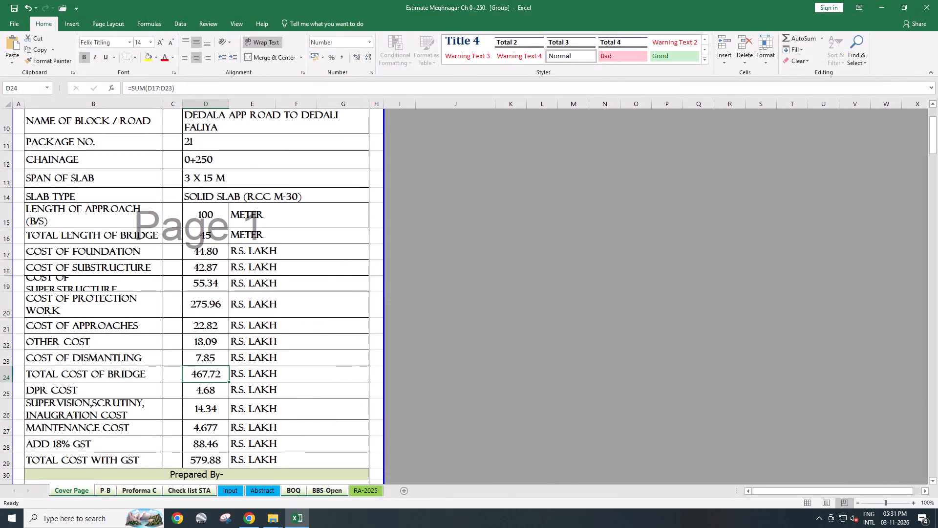
Close the workbook "Estimate Meghnagar Ch 0+250." and save its changes.
click(932, 0)
click(435, 269)
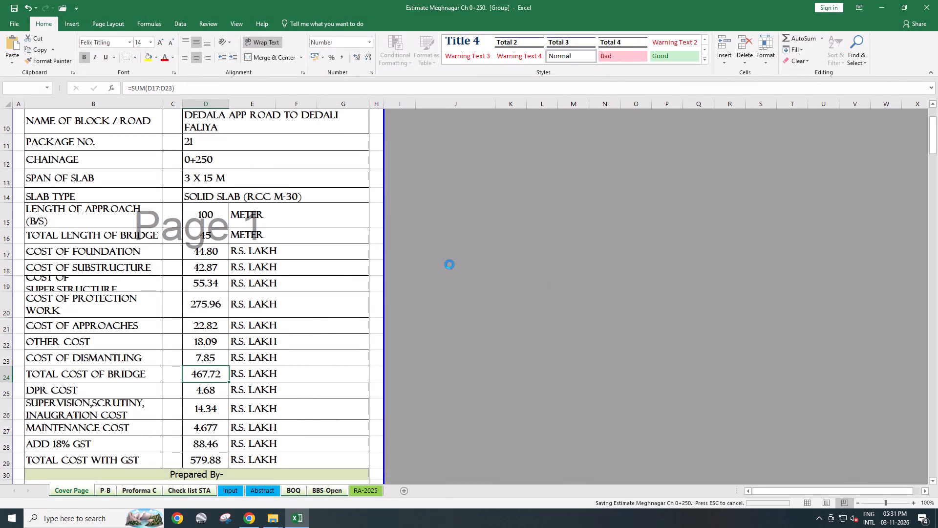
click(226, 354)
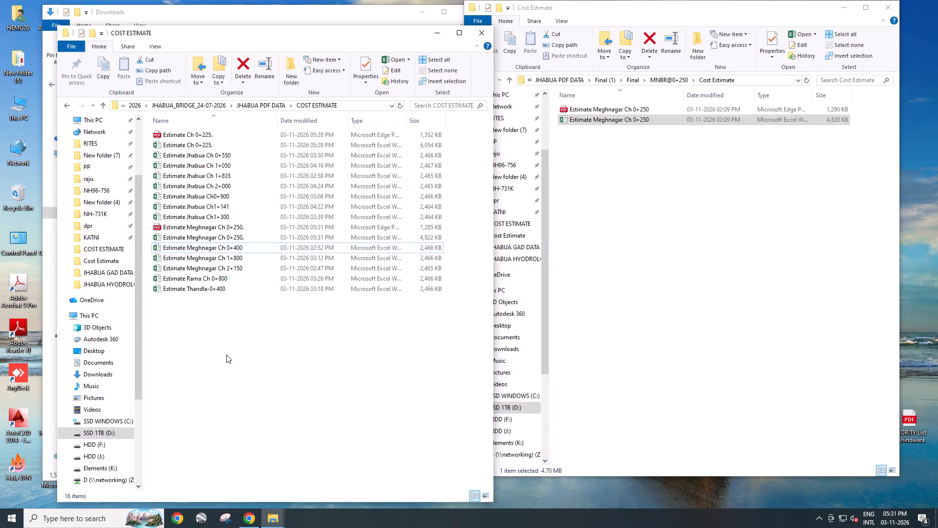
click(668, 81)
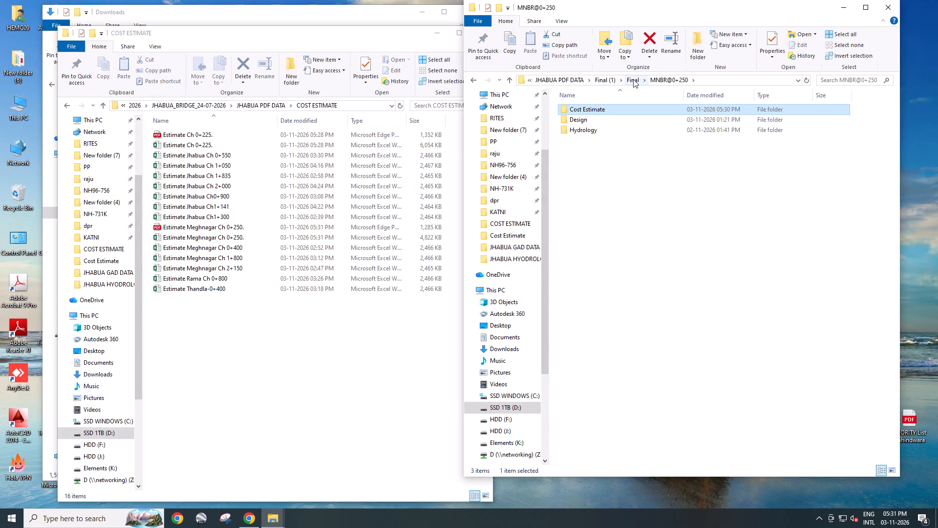
Copy the F1 folder from Downloads into the saroj folder on the network drive Z:.
click(445, 29)
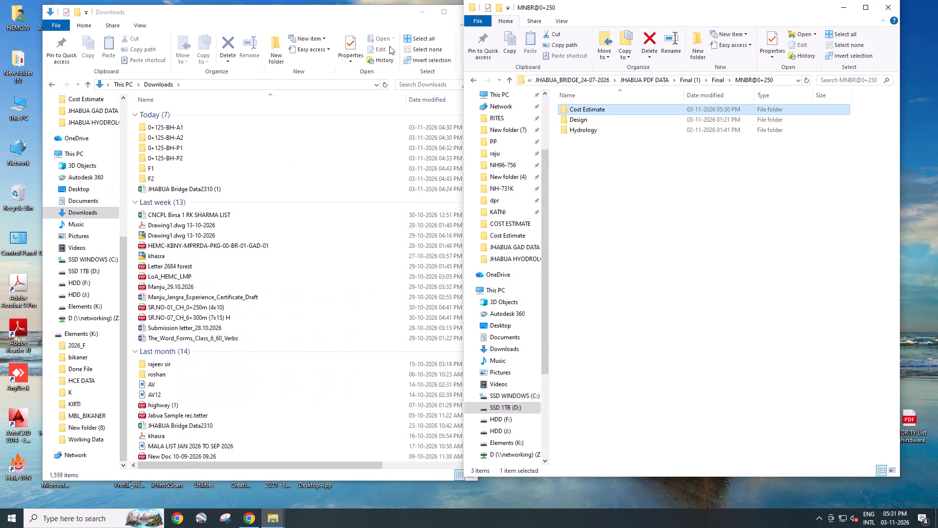
double_click(164, 177)
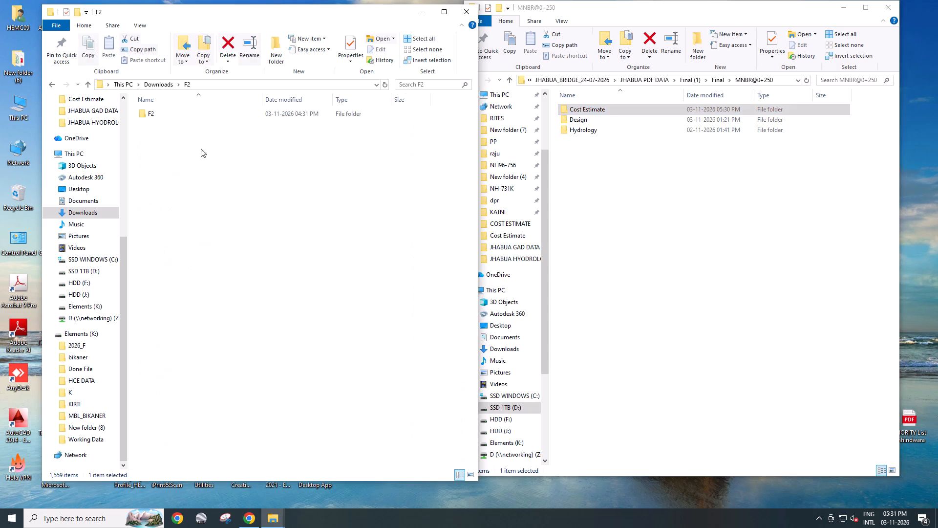
click(160, 84)
click(166, 167)
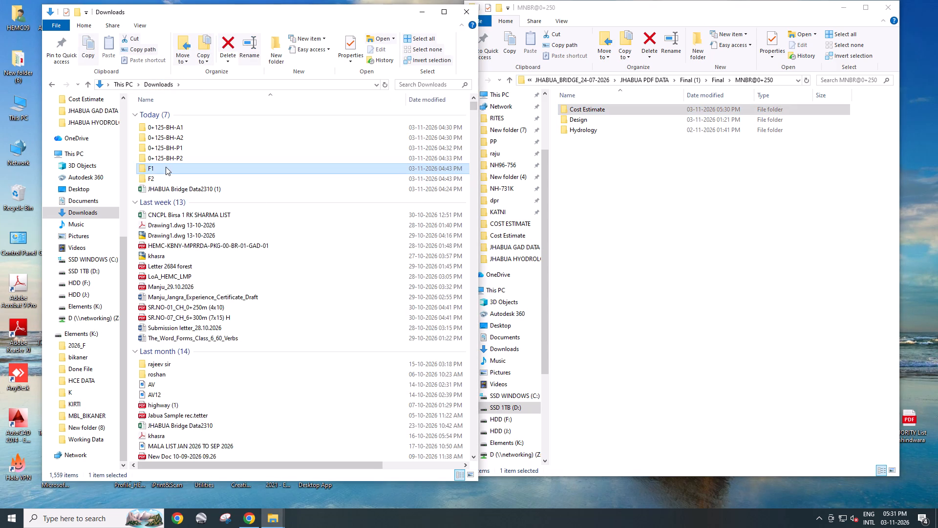
key(ctrl+c)
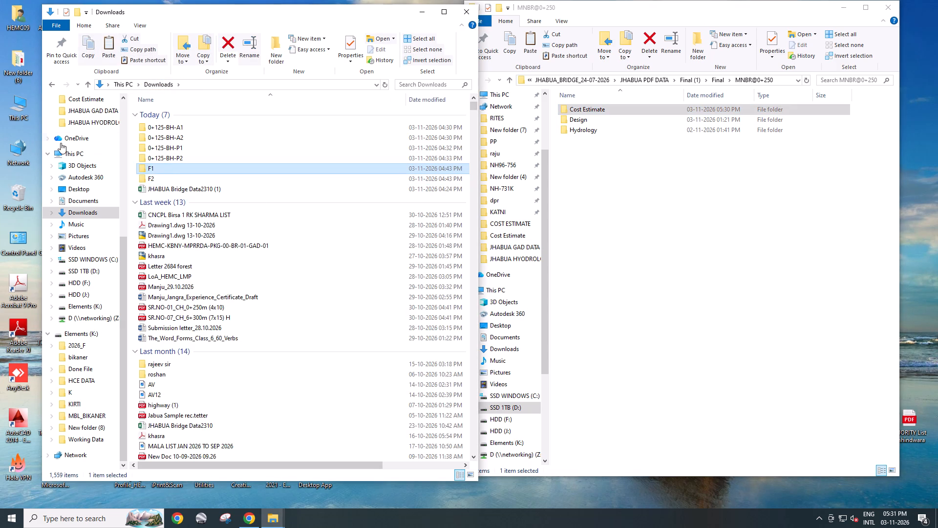
double_click(16, 111)
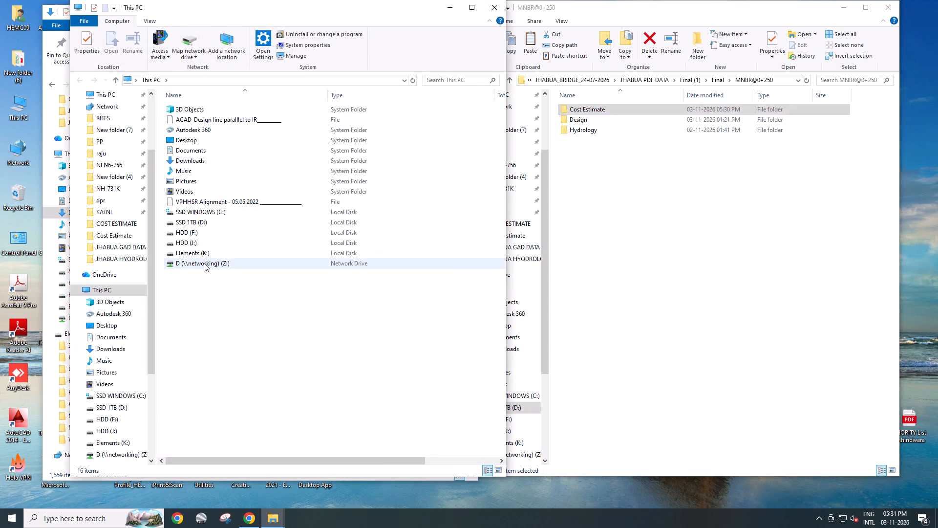
double_click(204, 263)
click(195, 223)
key(s)
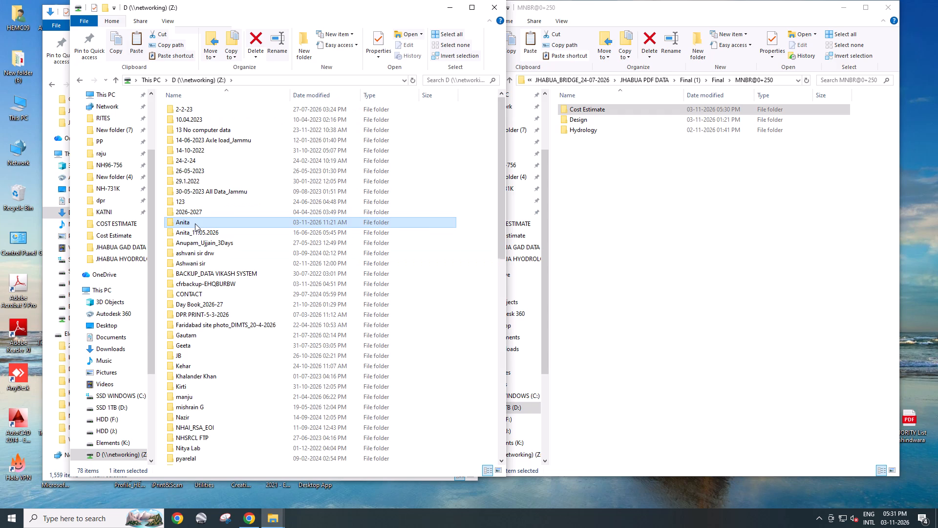
double_click(198, 109)
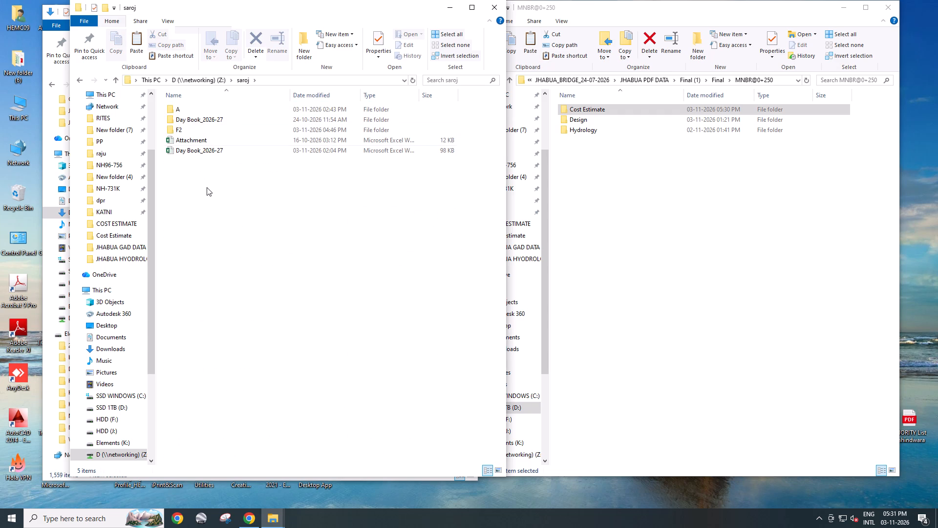
key(ctrl+v)
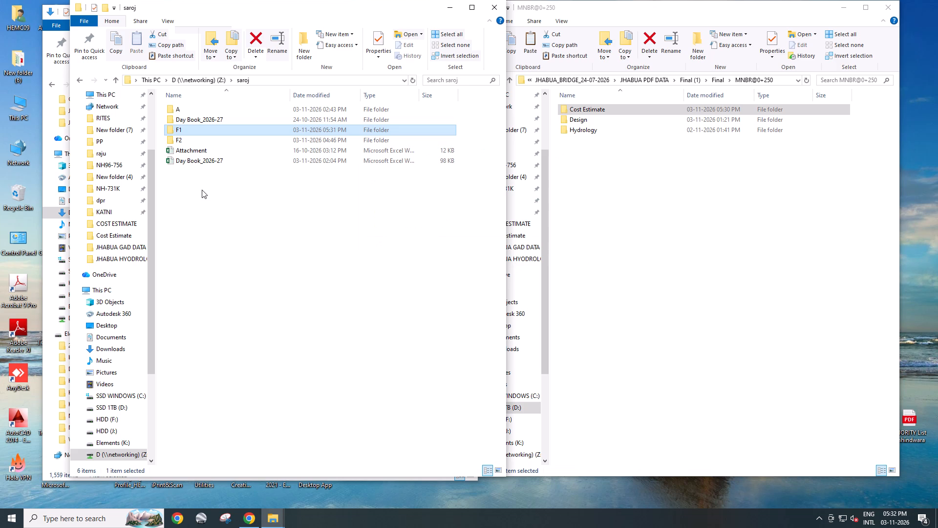
click(244, 222)
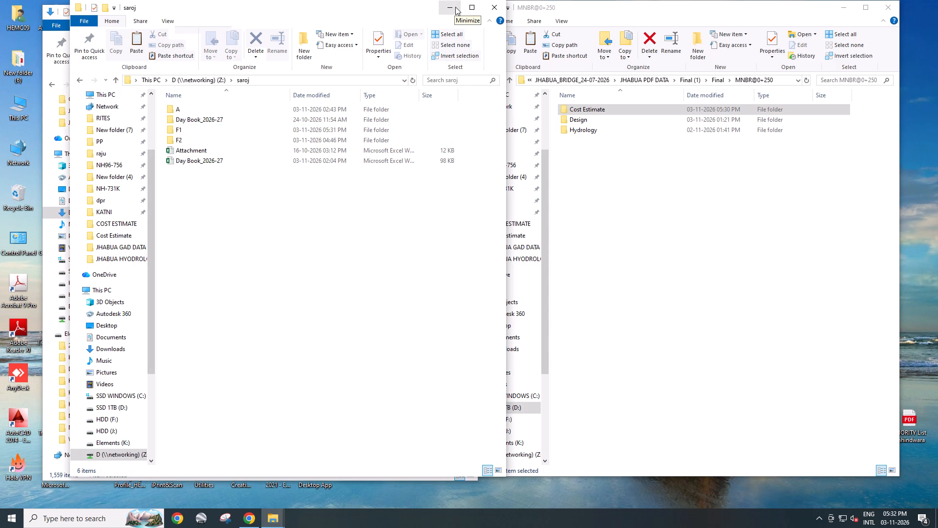
click(455, 7)
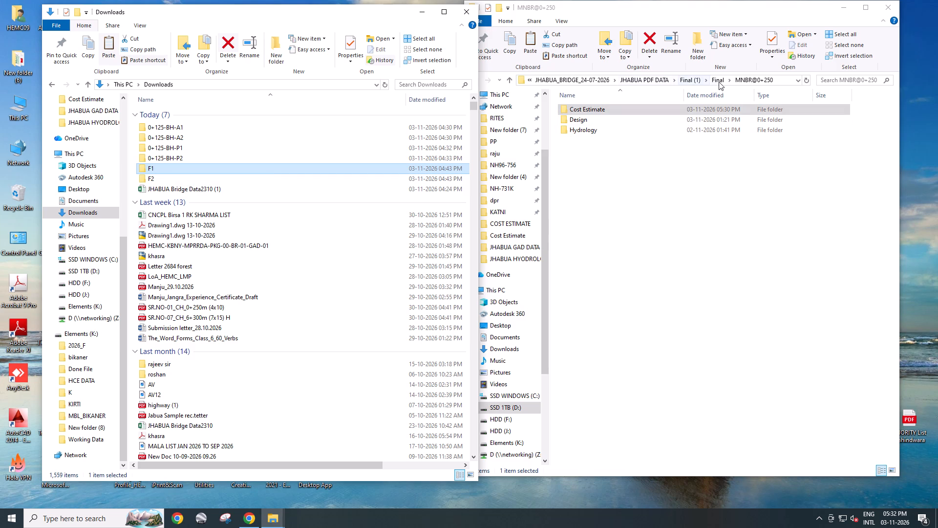
Close the MNBR@0+250 and saroj folder windows.
click(276, 517)
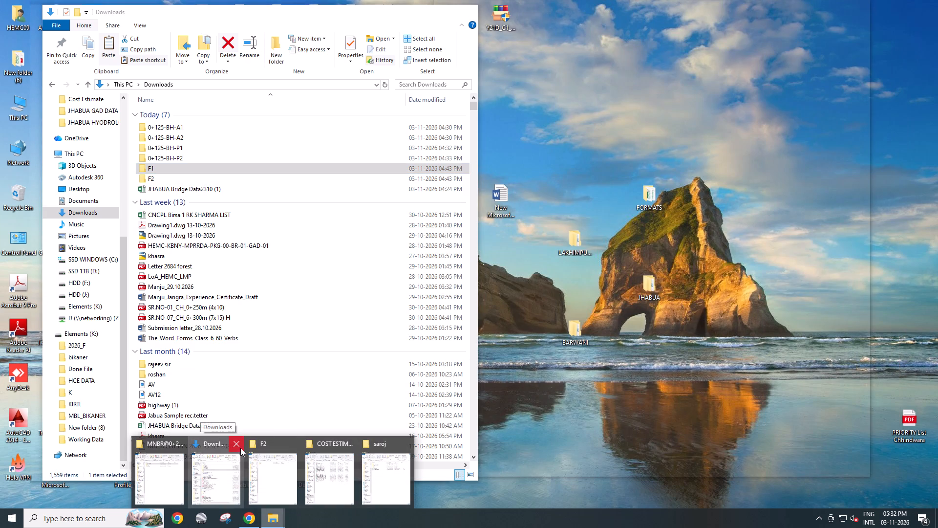
click(184, 443)
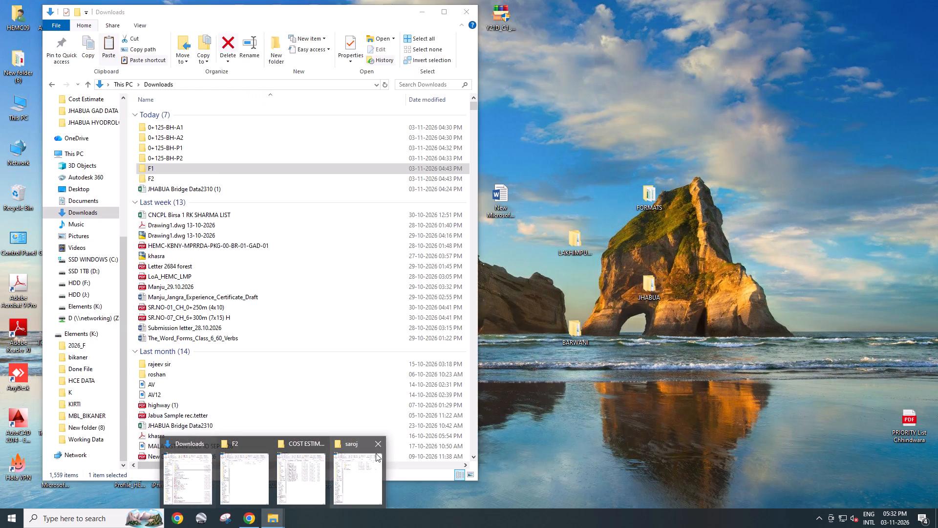
click(376, 443)
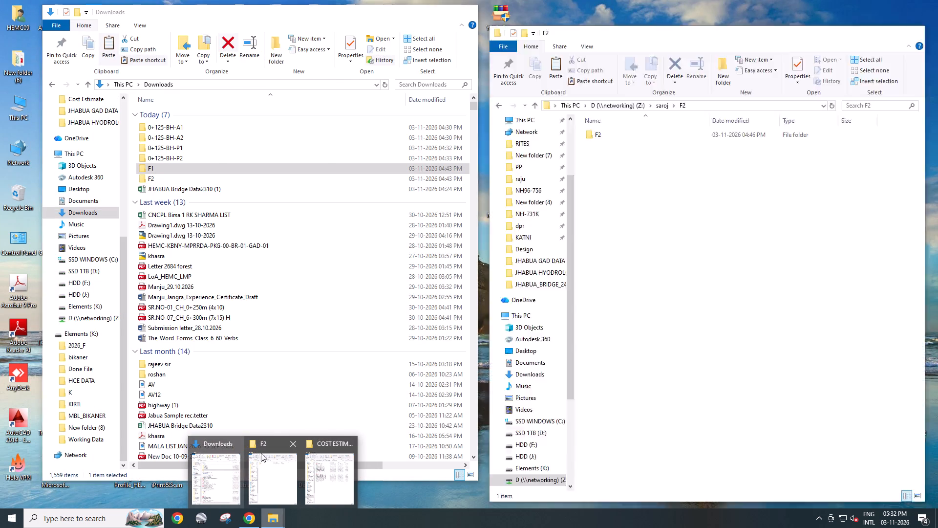
Bring up the COST ESTIMATE folder and open the GAD folder inside JHABUA GAD DATA PDF of JHABUA_BRIDGE_24-07-2026 on drive D: beside it.
click(269, 474)
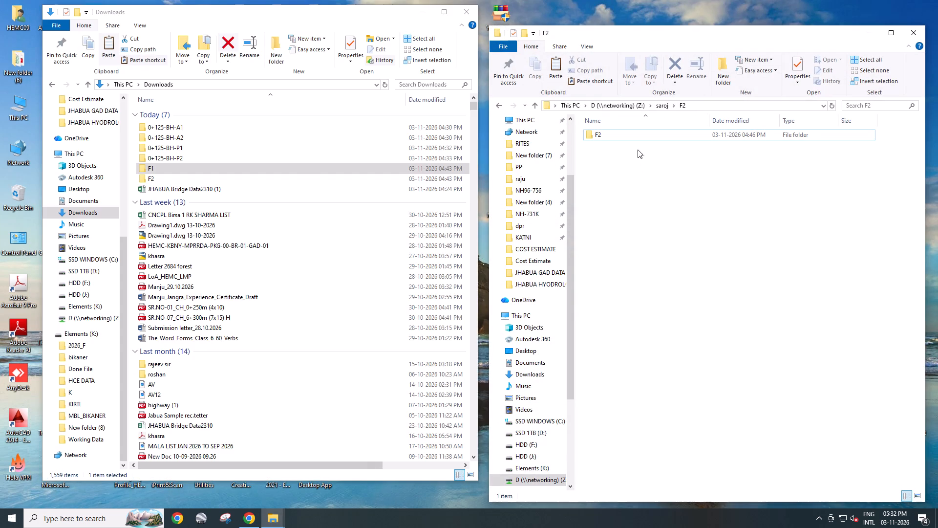
click(623, 106)
click(576, 106)
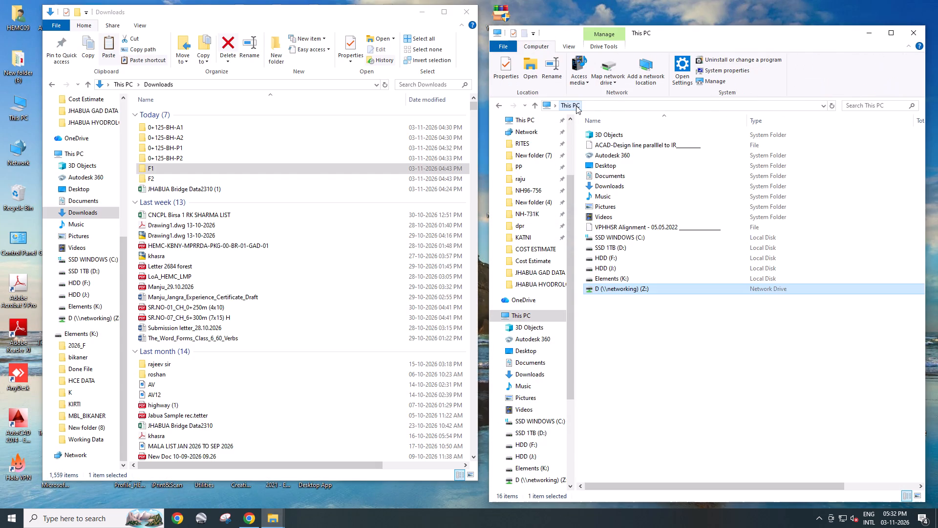
click(264, 519)
click(325, 475)
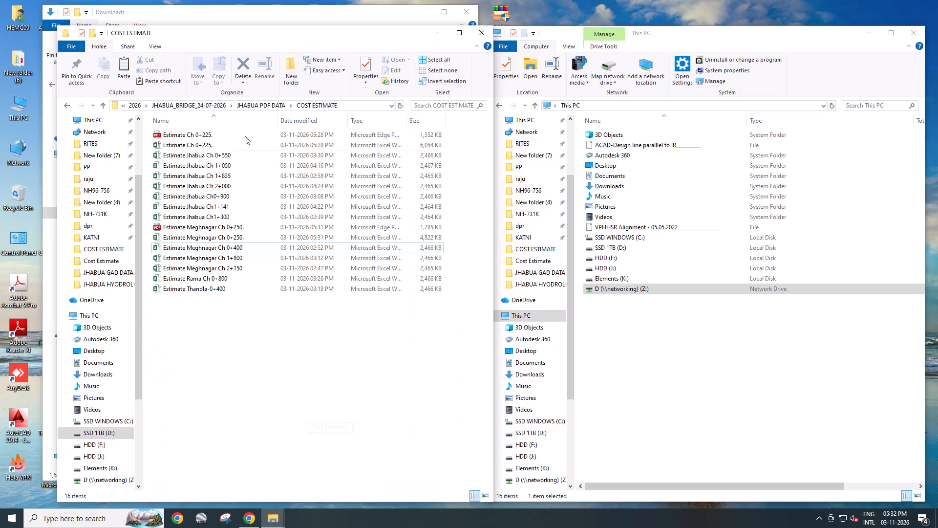
double_click(636, 243)
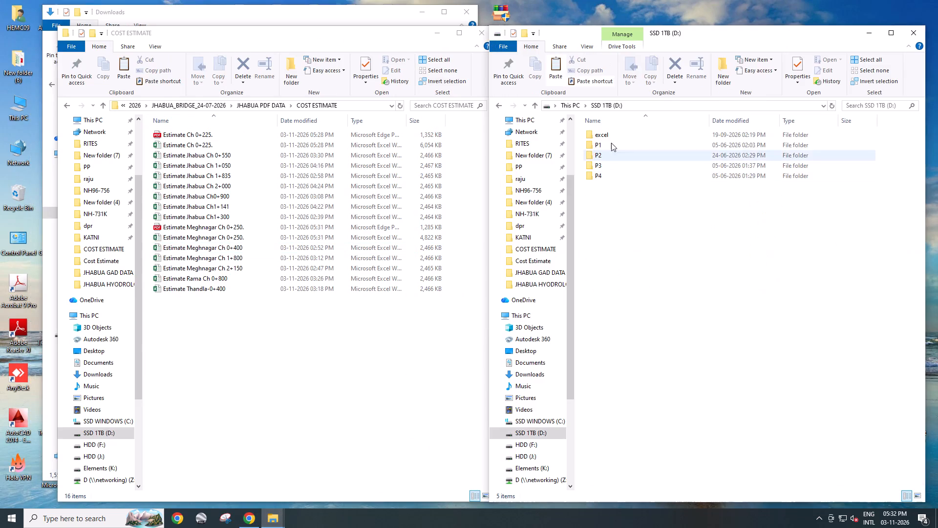
double_click(608, 152)
double_click(614, 132)
double_click(614, 132)
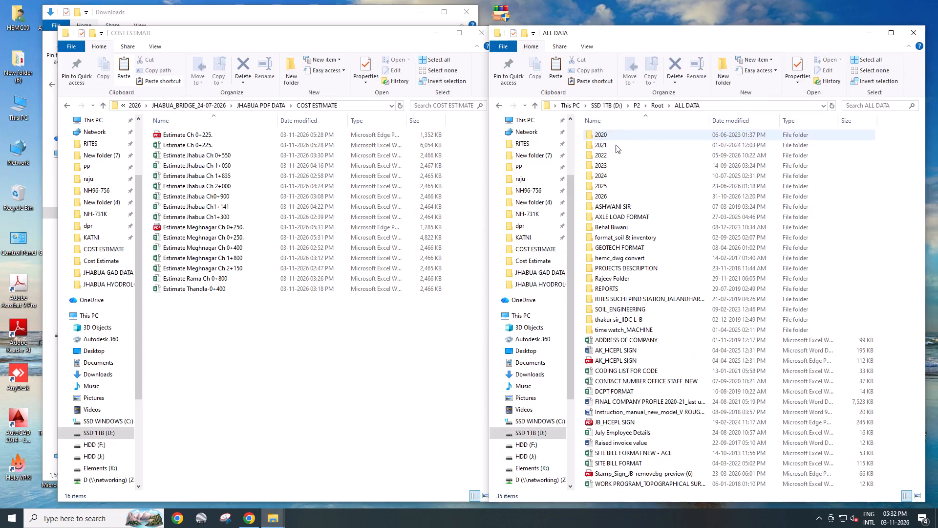
double_click(615, 196)
double_click(624, 200)
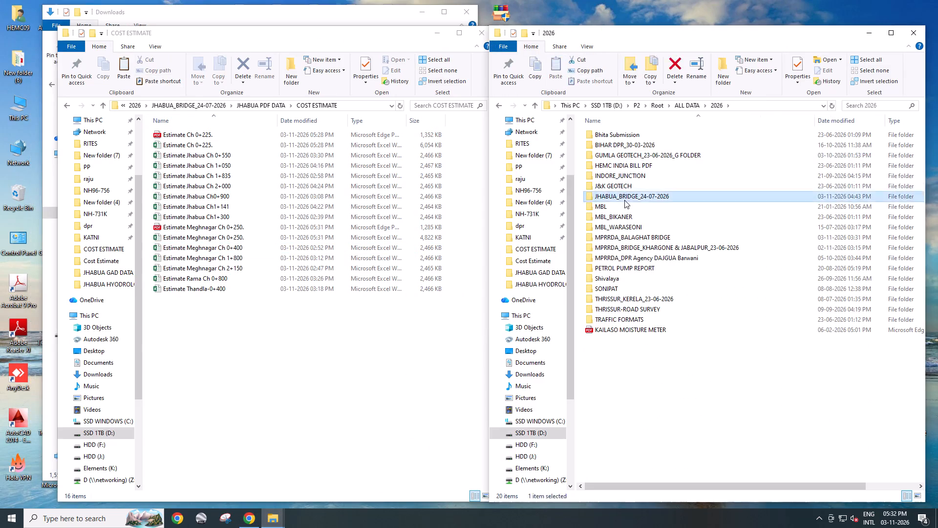
double_click(636, 143)
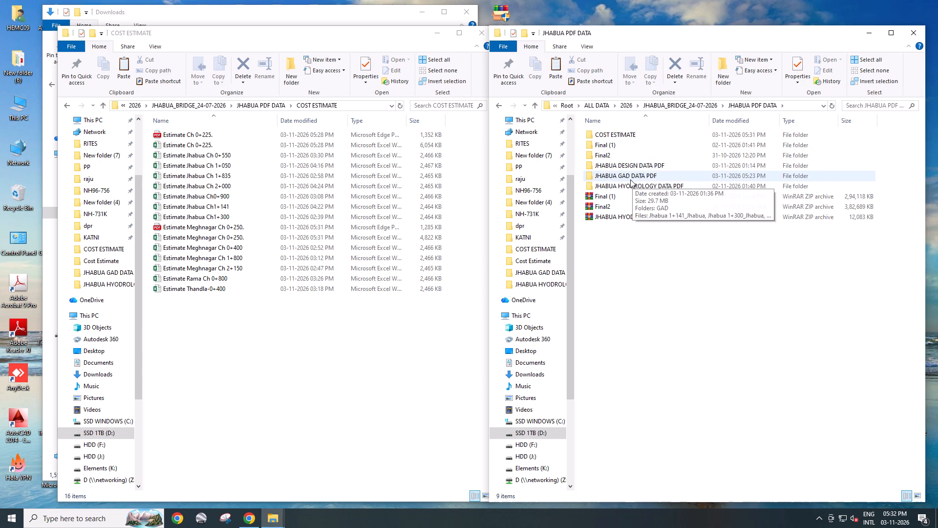
double_click(629, 179)
double_click(622, 137)
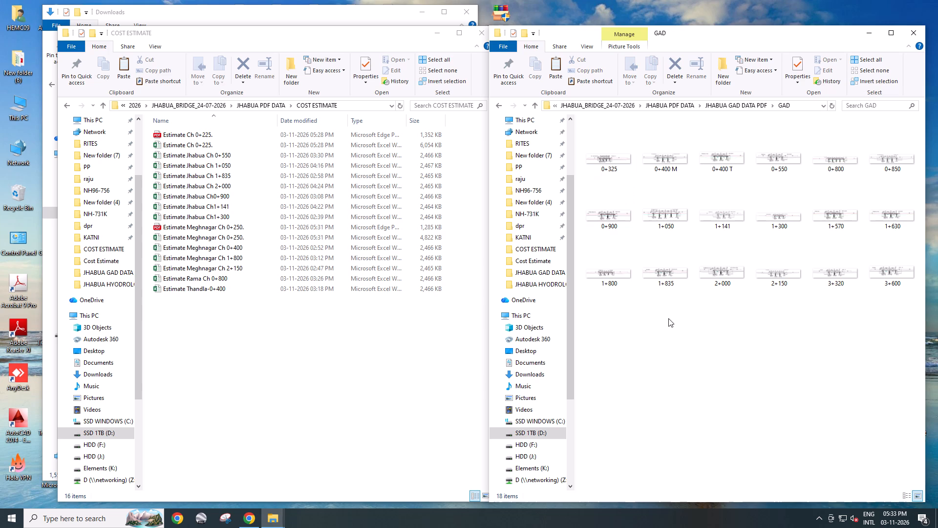
click(668, 318)
Open the workbook "Estimate Jhabua Ch 0+550", enable editing and content, and dismiss the link update message.
double_click(220, 158)
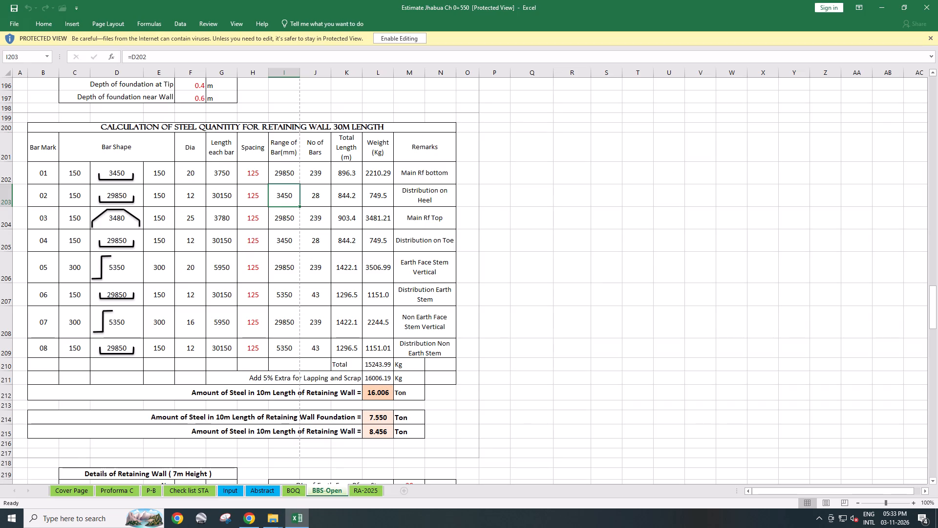
click(417, 37)
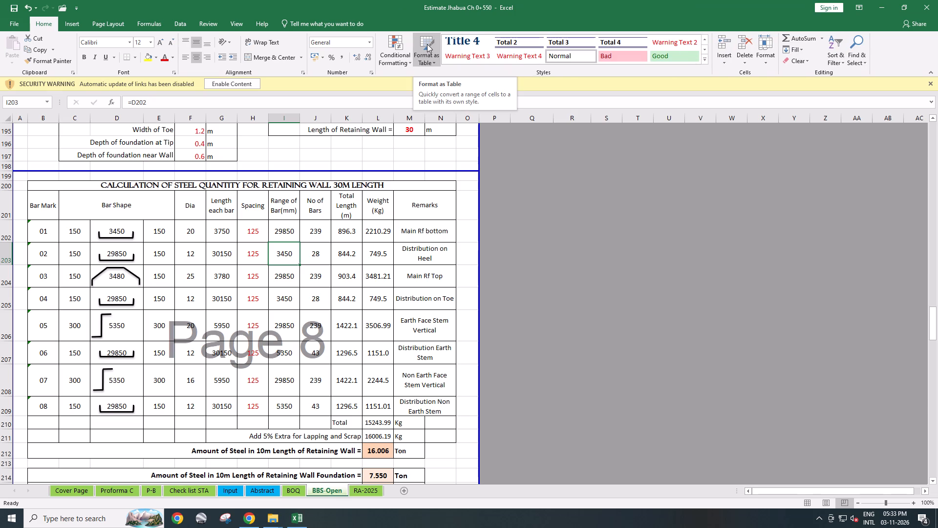
click(228, 88)
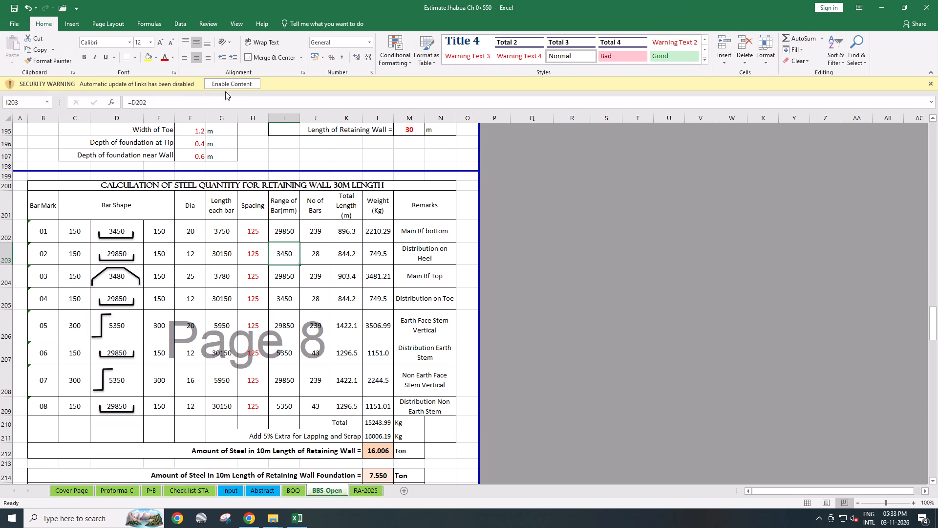
click(231, 87)
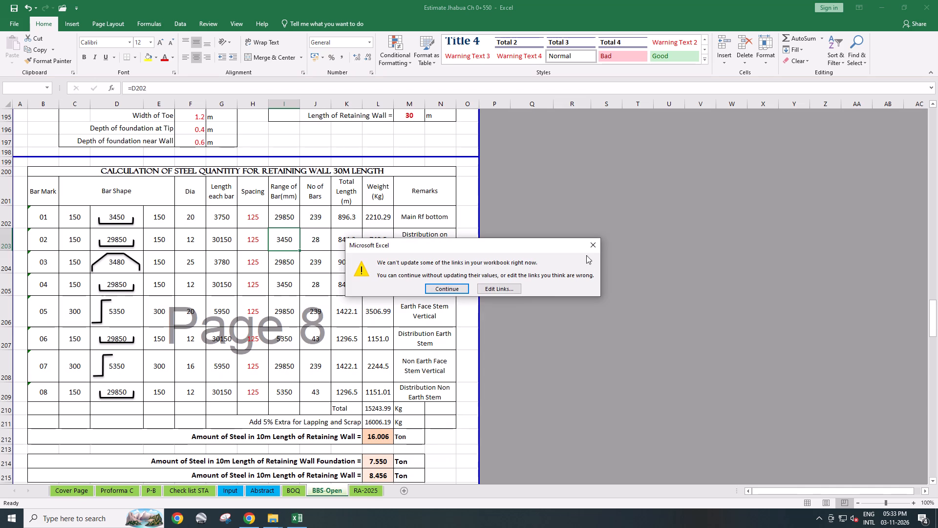
click(594, 249)
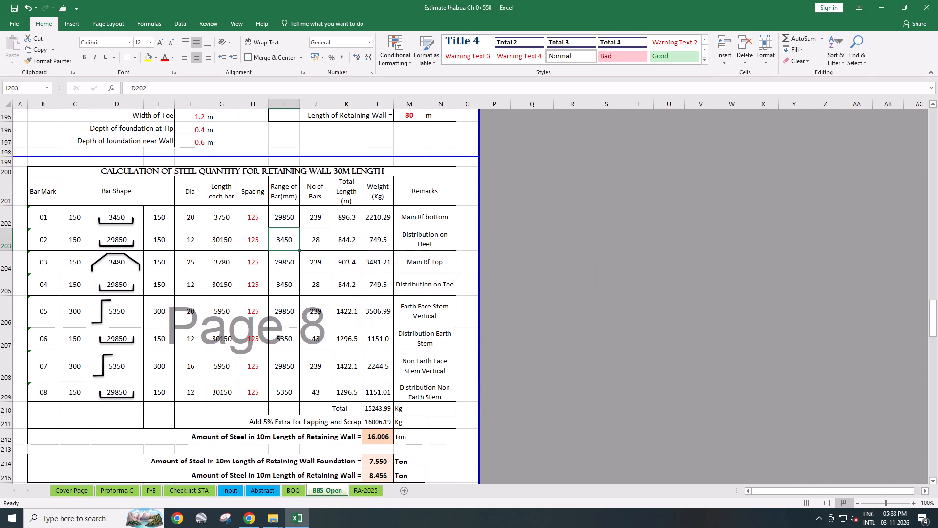
Delete the existing bridge sketch under item 11 on the Proforma C sheet.
click(511, 305)
scroll(274, 345, down, 1)
scroll(274, 345, up, 11)
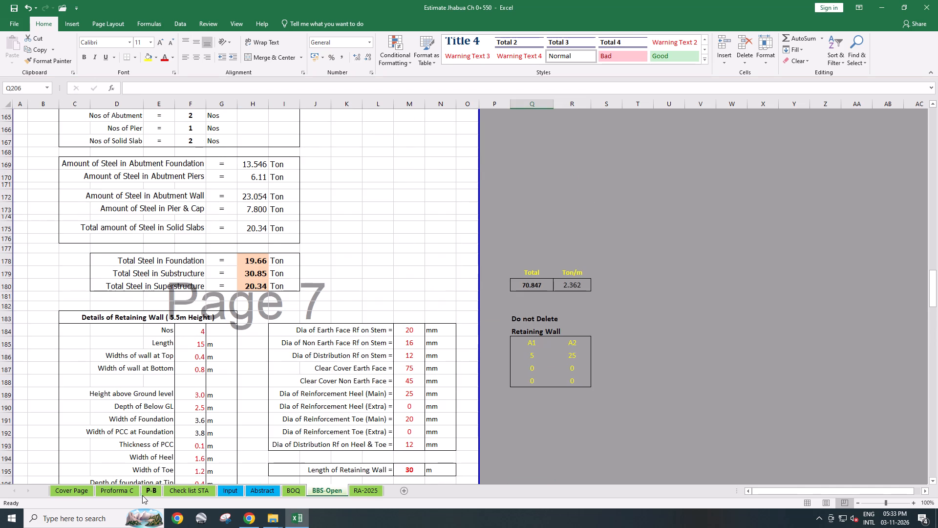
click(133, 494)
scroll(358, 383, up, 4)
scroll(345, 373, down, 3)
scroll(339, 370, up, 11)
scroll(330, 350, down, 1)
scroll(330, 350, up, 2)
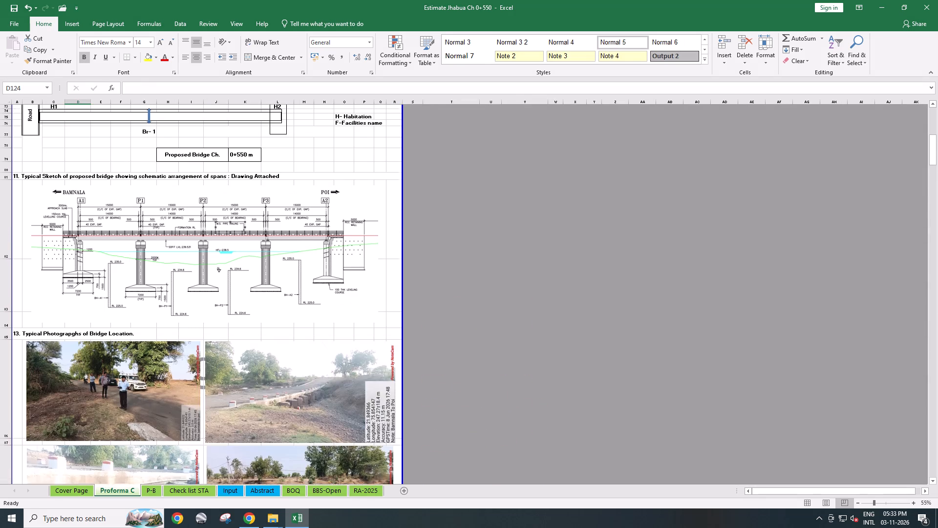
scroll(330, 350, up, 2)
click(287, 311)
key(Delete)
Delete the four bridge location photographs under item 13 of the Proforma C sheet.
click(184, 387)
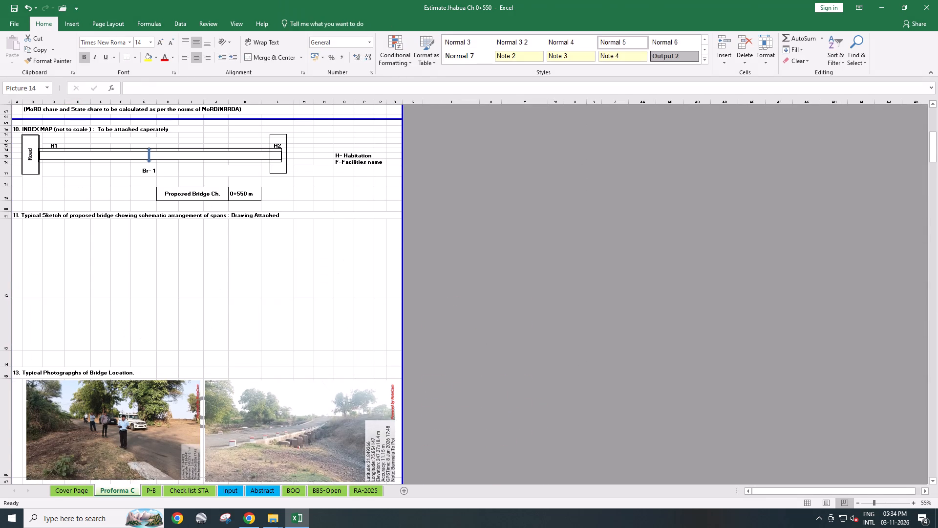
key(Delete)
click(246, 407)
key(Delete)
scroll(262, 367, down, 2)
click(131, 457)
key(Delete)
click(235, 458)
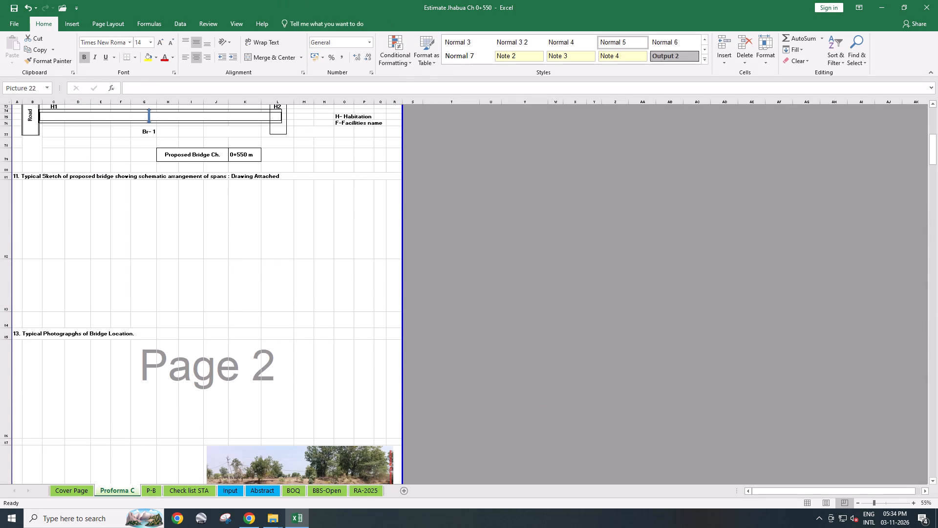
key(Delete)
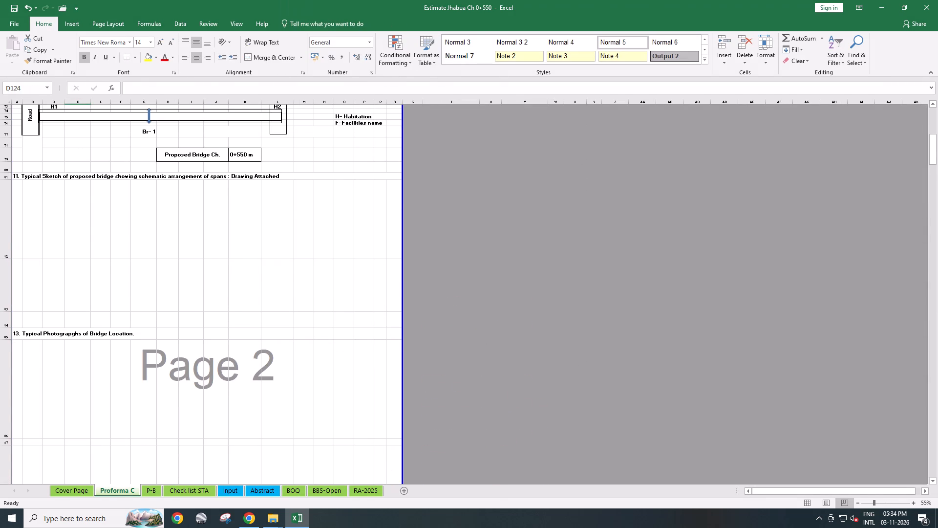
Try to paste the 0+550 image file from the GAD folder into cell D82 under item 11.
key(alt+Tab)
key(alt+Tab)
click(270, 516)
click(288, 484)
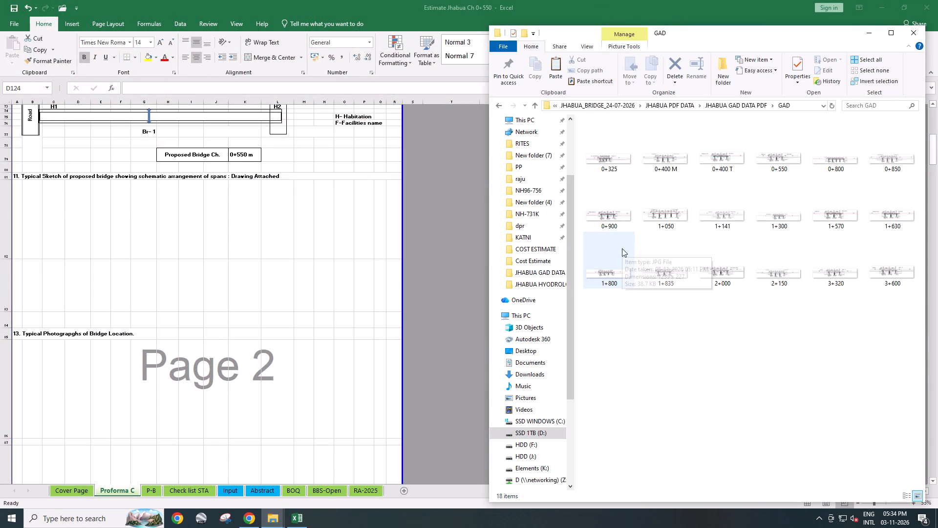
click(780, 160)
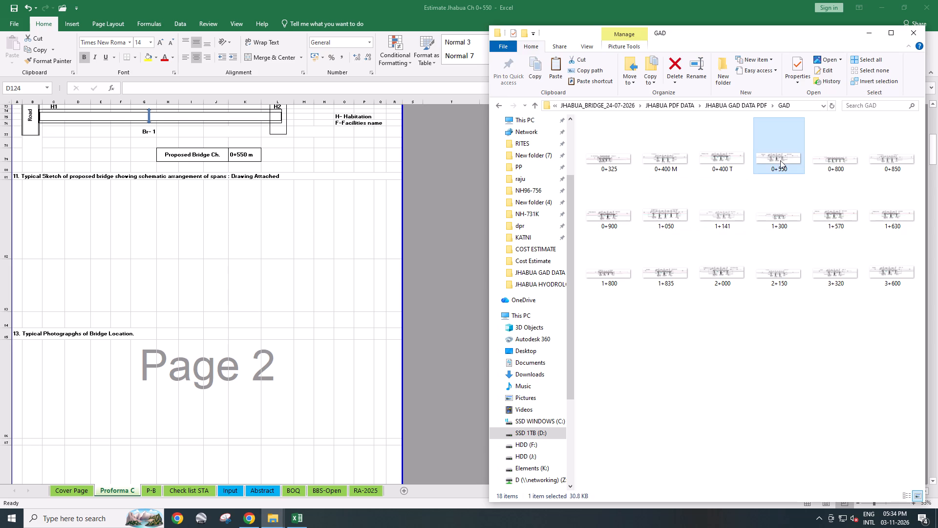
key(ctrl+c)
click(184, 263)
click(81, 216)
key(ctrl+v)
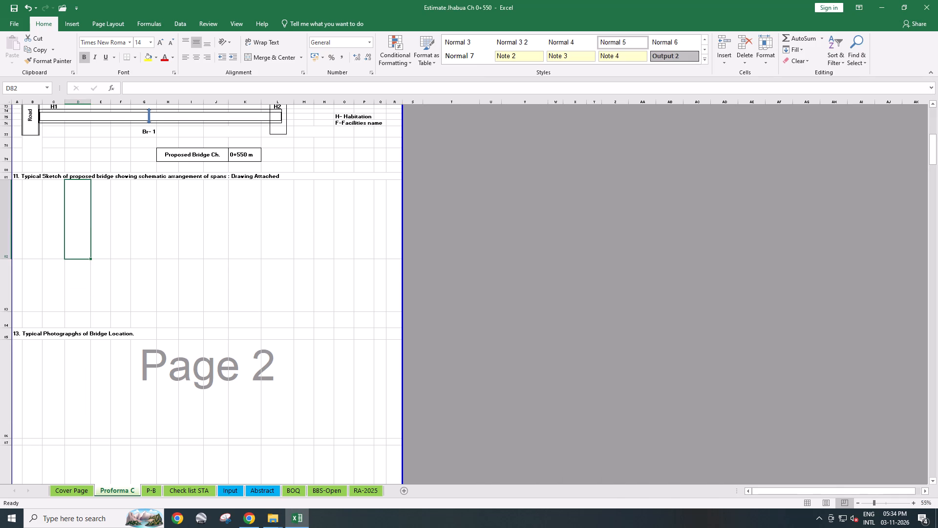
Open the 0+550 image from the GAD folder, copy the picture and paste it under item 11 of Proforma C.
key(alt+Tab)
double_click(780, 158)
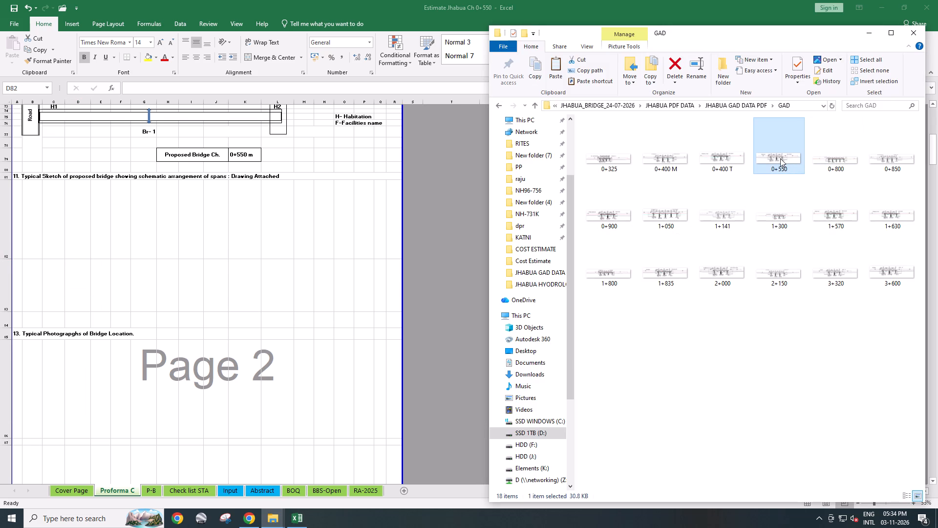
right_click(511, 263)
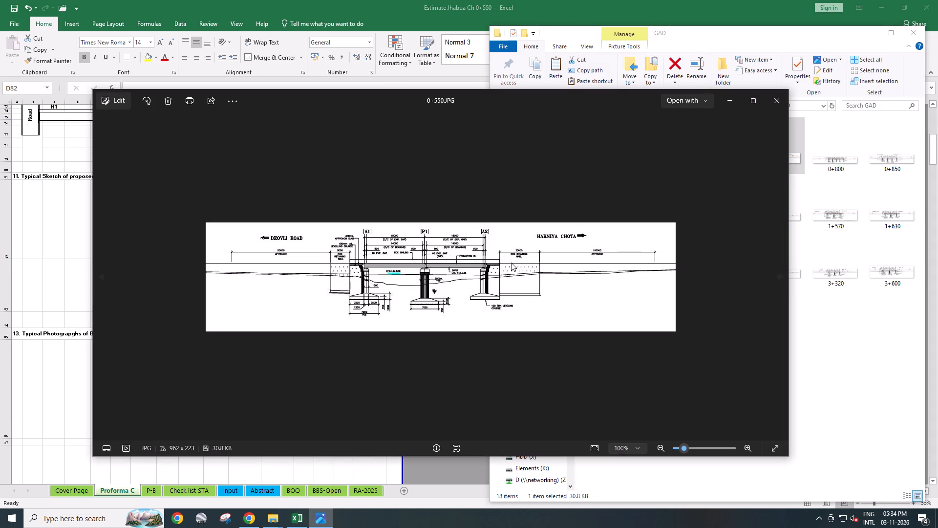
click(530, 278)
click(54, 271)
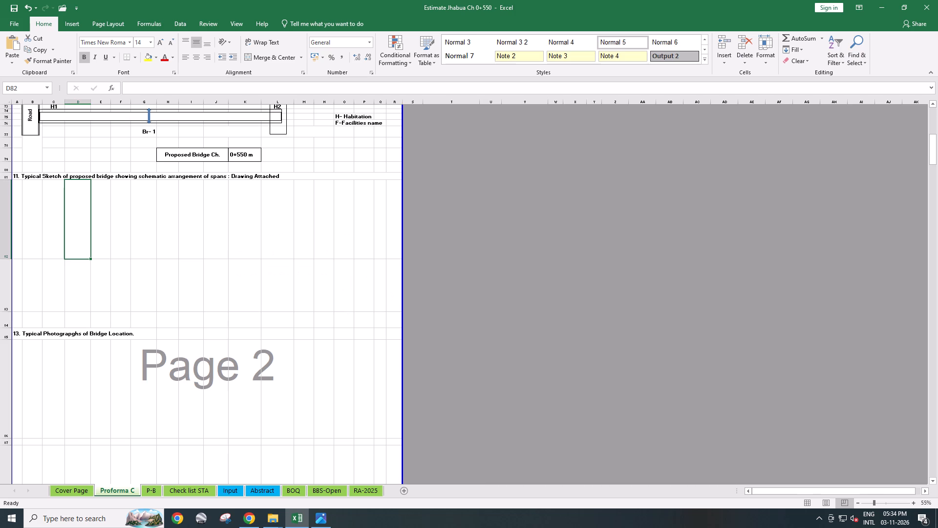
key(ctrl+v)
Move the pasted bridge sketch to the page's left edge and enlarge it to fill the space between items 11 and 13.
drag(198, 214, 144, 223)
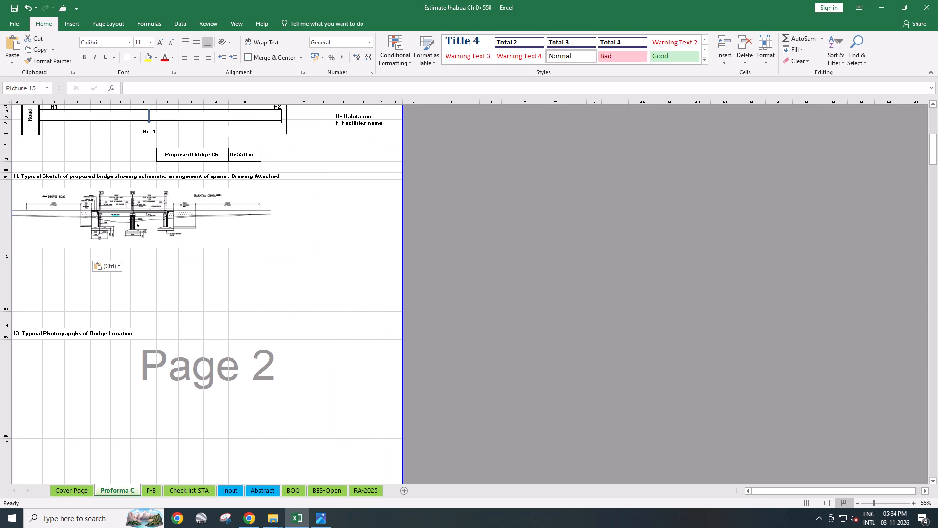
drag(144, 223, 149, 220)
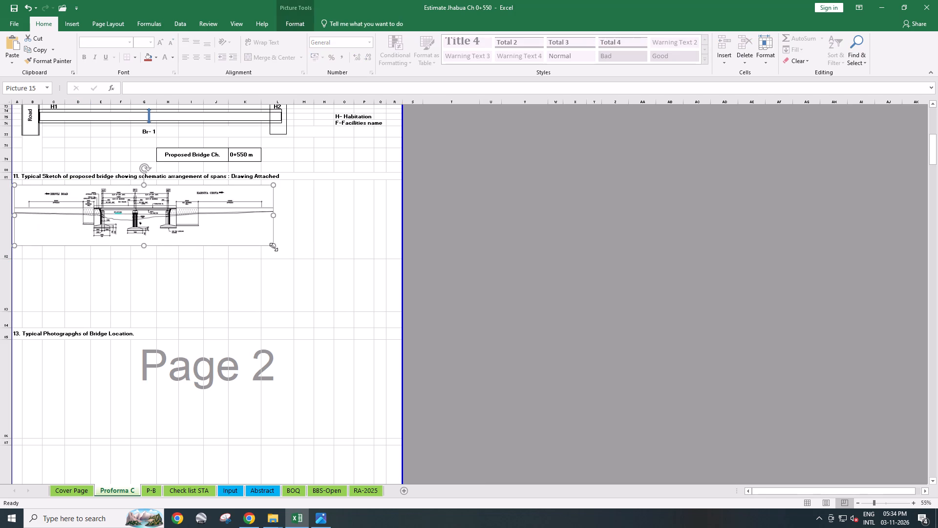
drag(274, 246, 325, 272)
click(197, 269)
drag(201, 271, 203, 305)
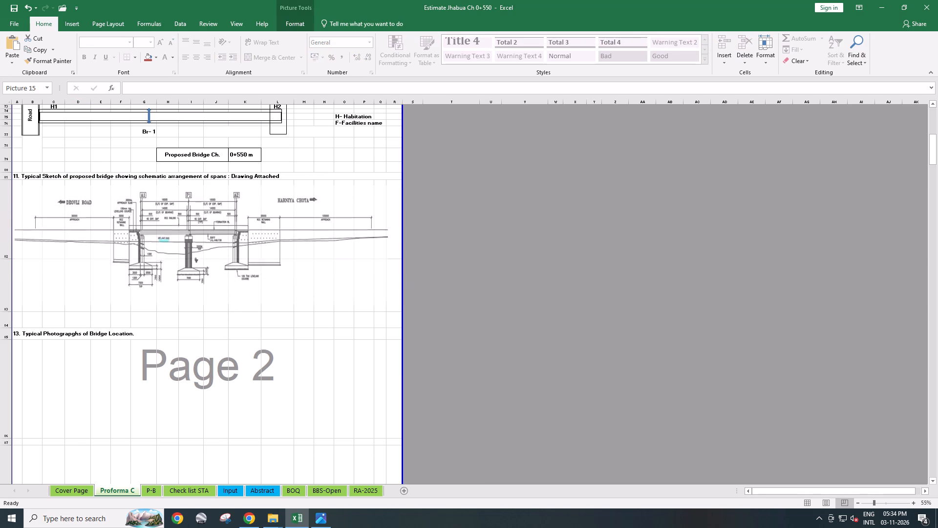
drag(203, 305, 207, 311)
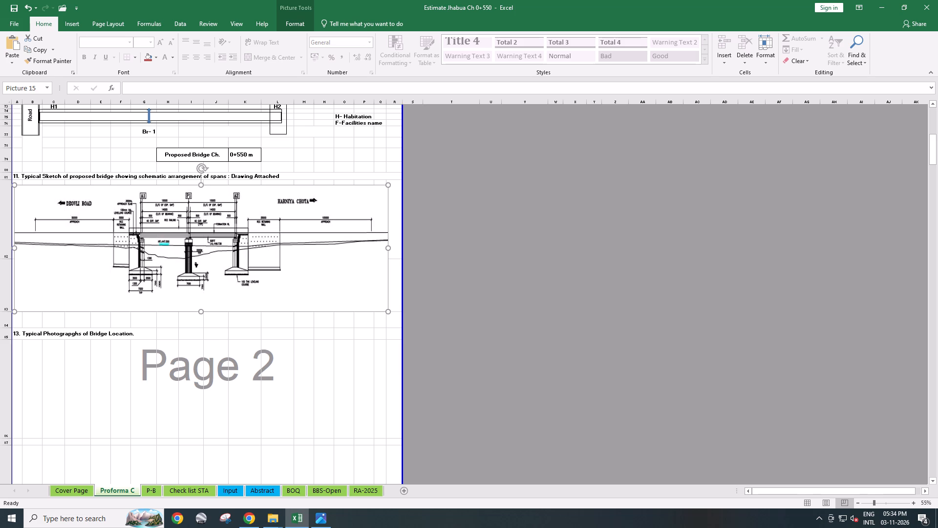
click(268, 367)
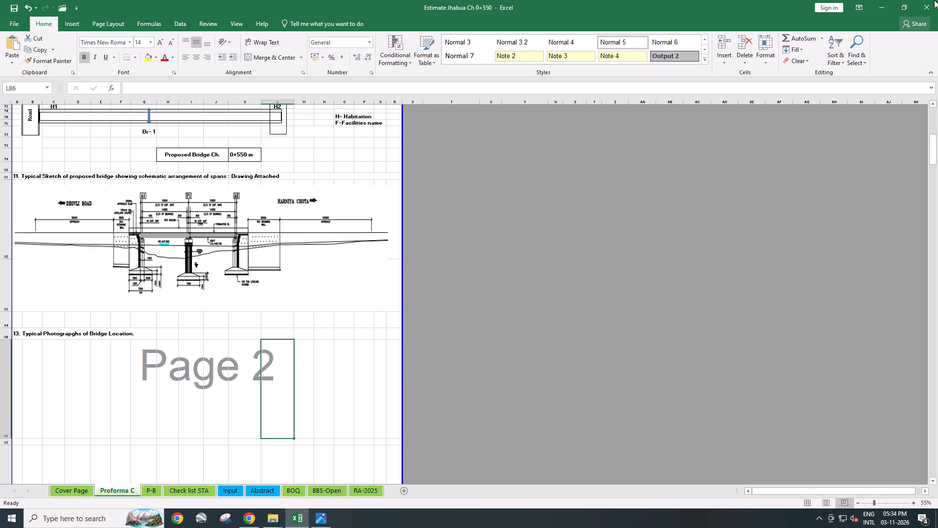
Close the workbook "Estimate Jhabua Ch 0+550" with its changes saved, and close the 0+550 image.
click(934, 0)
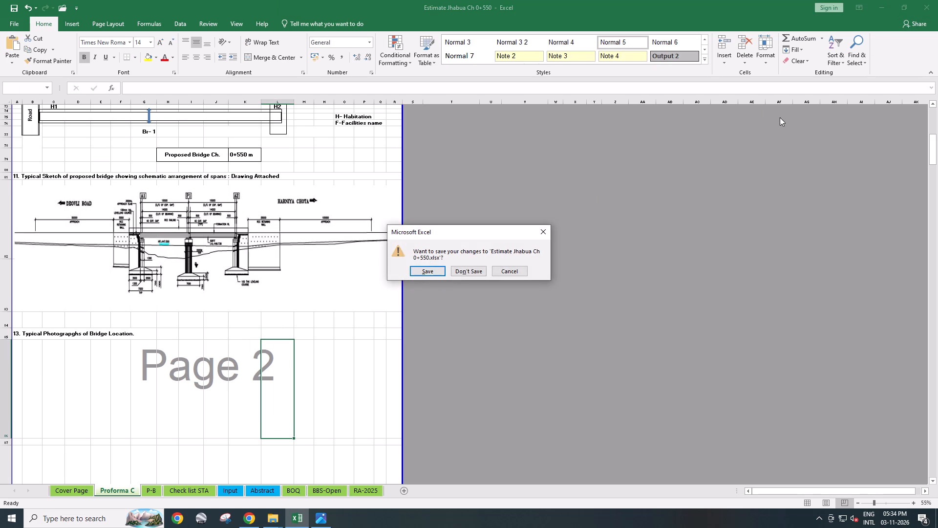
click(429, 272)
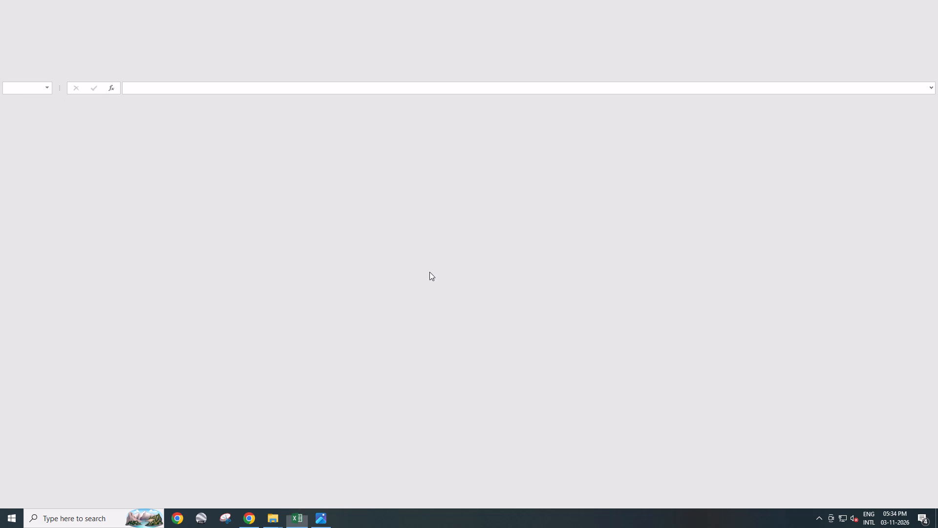
click(785, 100)
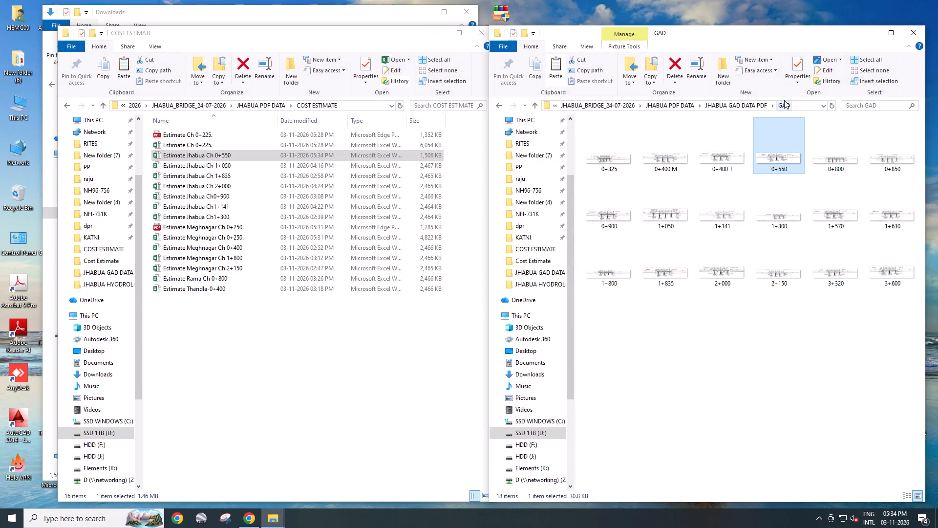
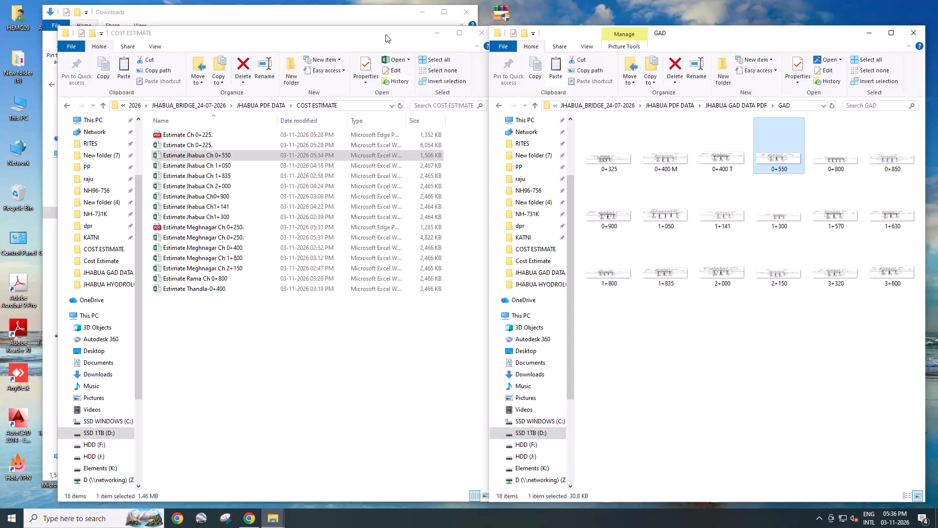
Open the workbook "Estimate Jhabua Ch 1+050" from the COST ESTIMATE folder, enable editing and content, and dismiss the link-update message.
double_click(162, 162)
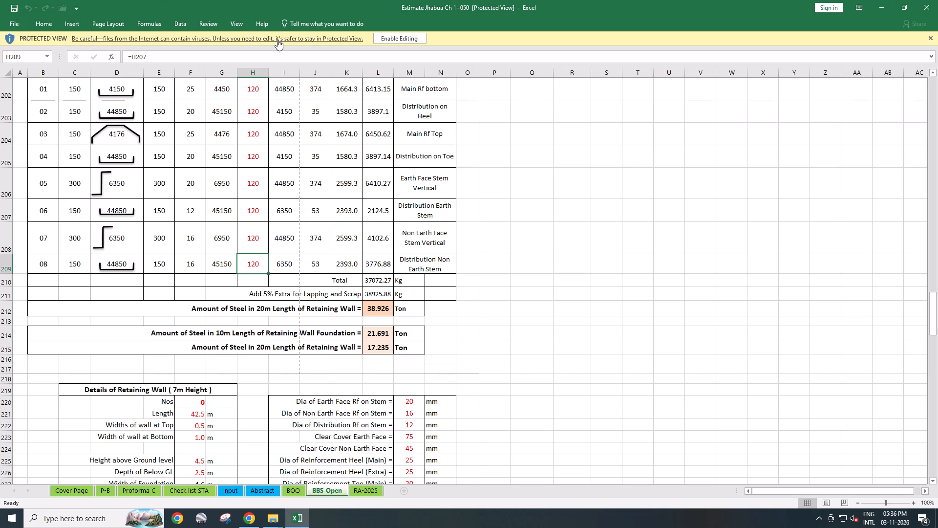
click(381, 41)
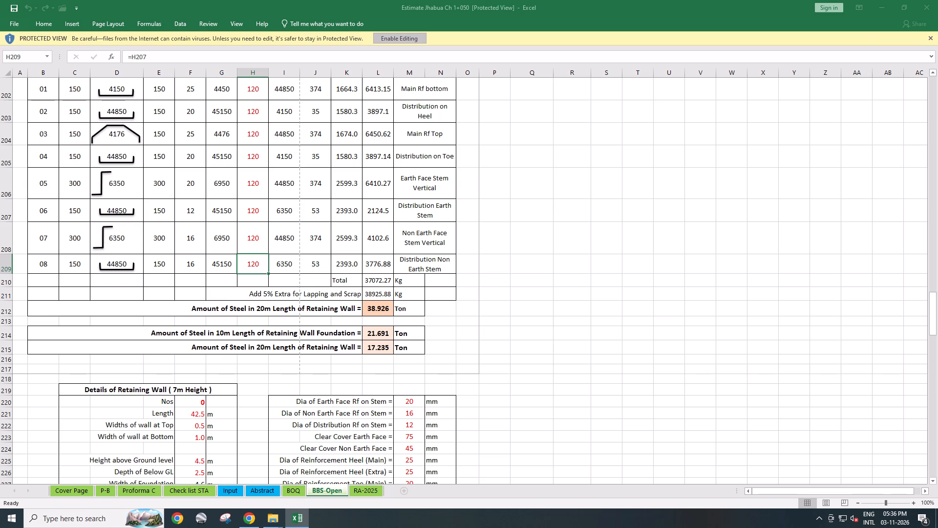
click(436, 234)
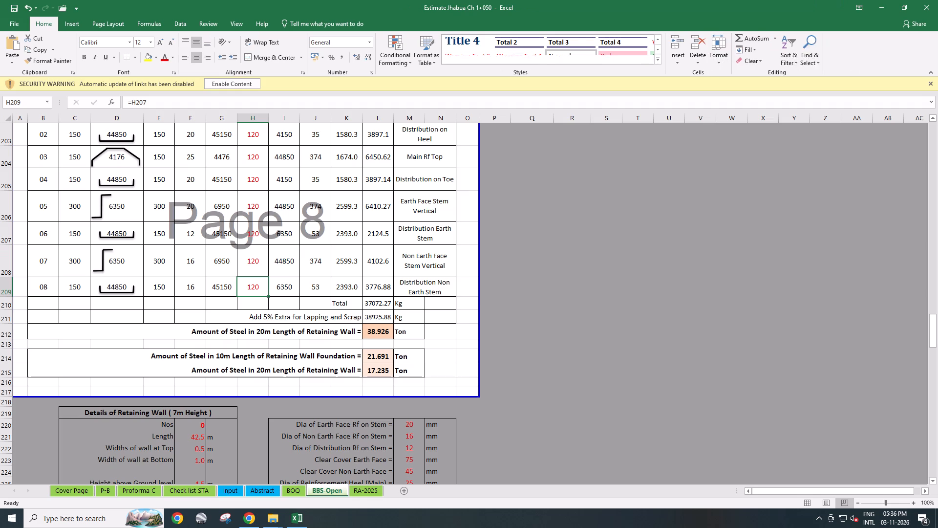
click(250, 79)
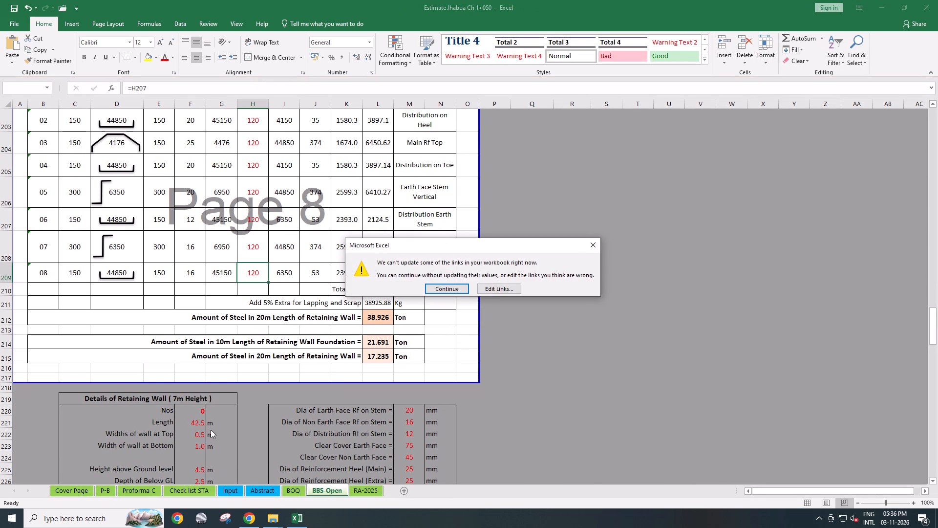
click(595, 246)
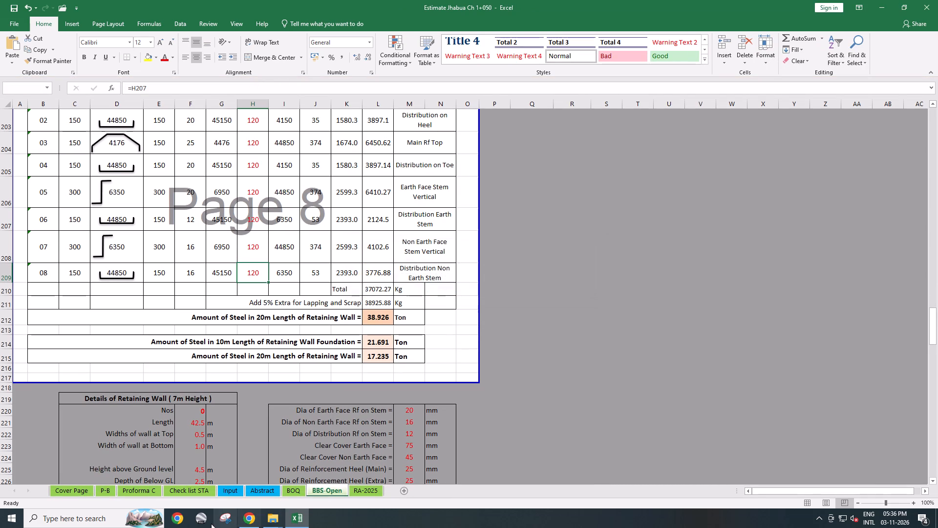
On the Proforma C sheet, delete the four site photographs under item 13 and the old bridge sketch under item 11.
click(149, 495)
scroll(289, 373, up, 12)
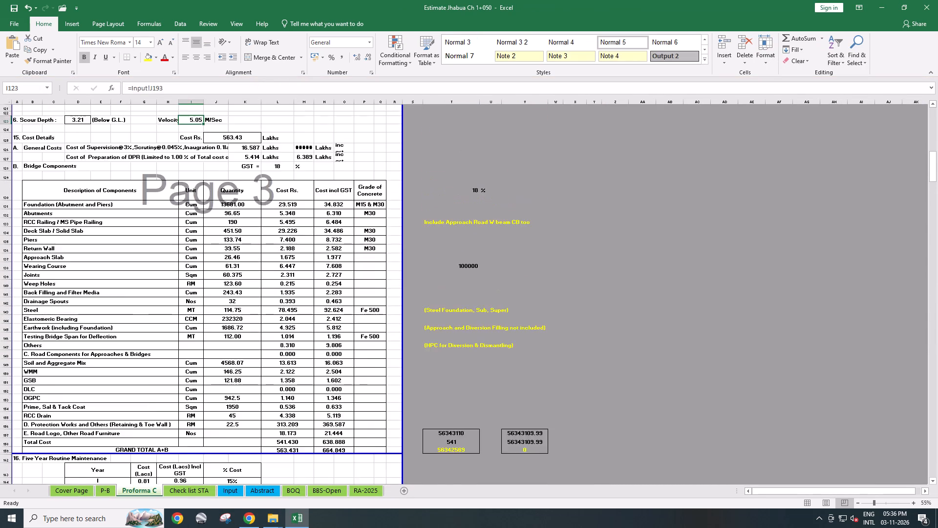
scroll(289, 373, up, 13)
click(126, 420)
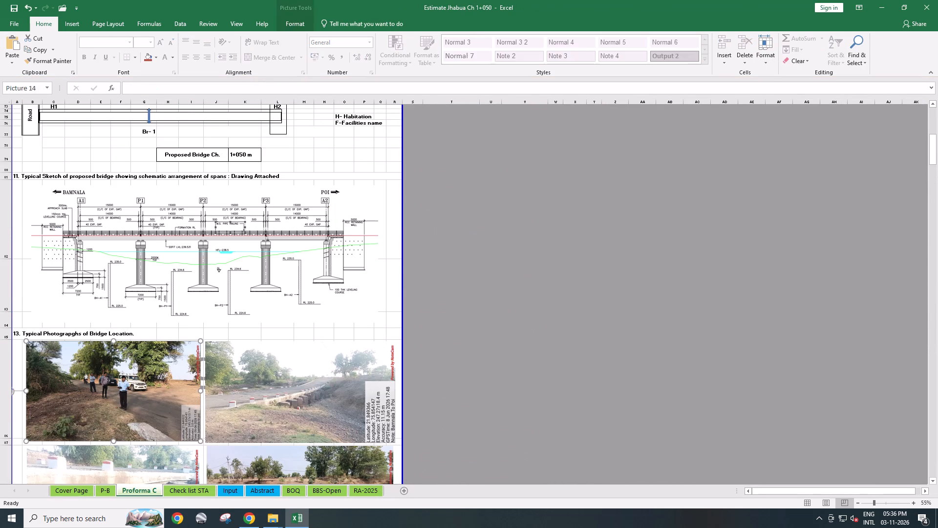
key(Delete)
click(261, 414)
key(Delete)
click(169, 453)
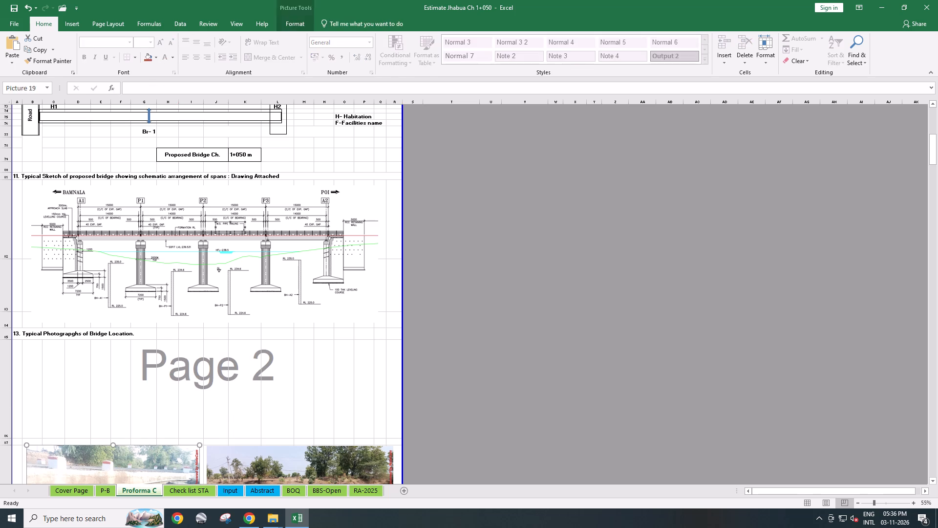
key(Delete)
click(230, 455)
key(Delete)
click(233, 262)
key(Delete)
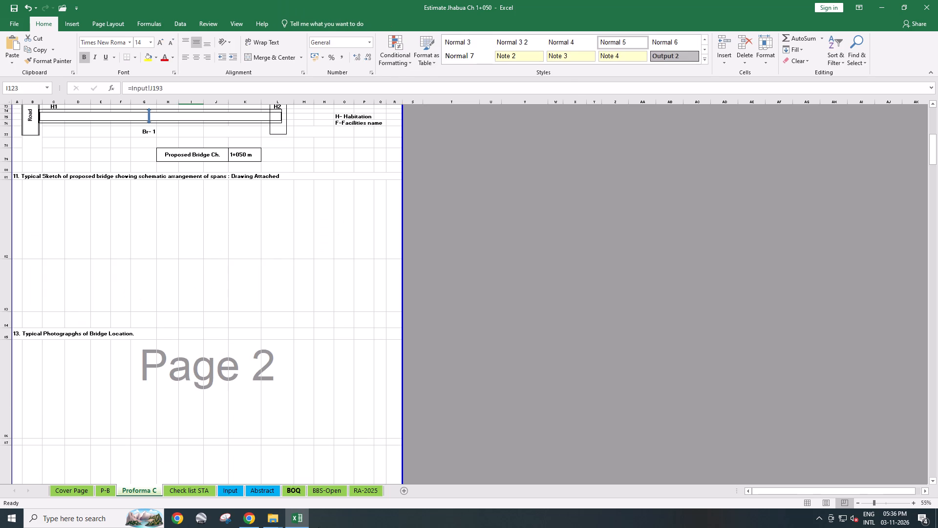
Open the 1+050 image from the GAD folder, copy the picture and close the image viewer.
click(272, 519)
click(281, 478)
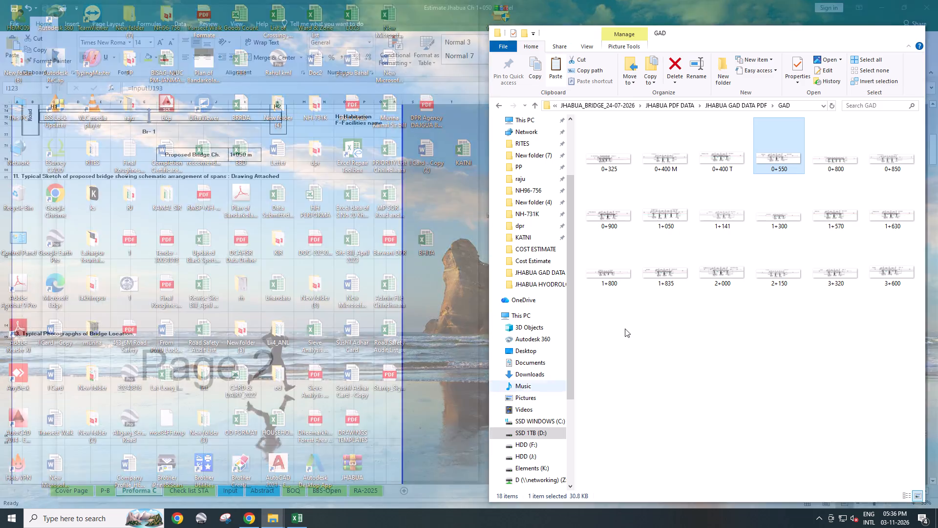
double_click(664, 212)
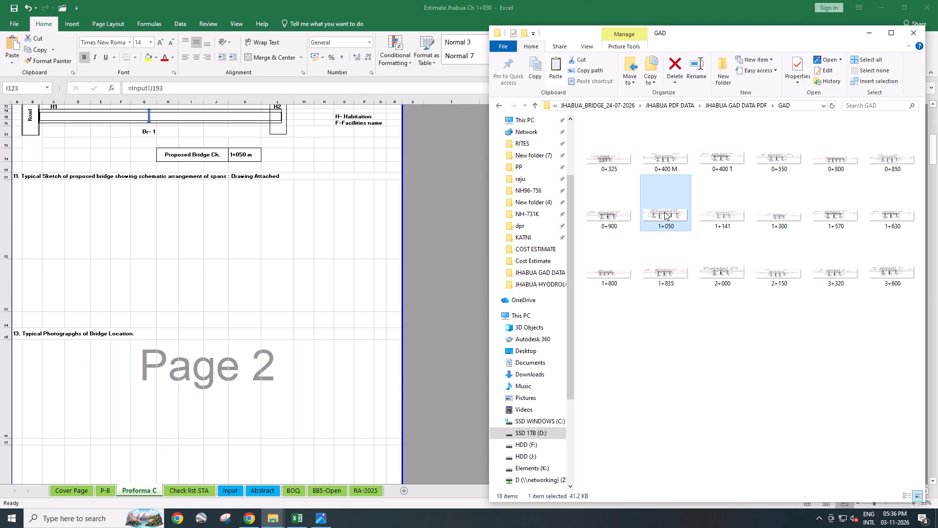
right_click(317, 527)
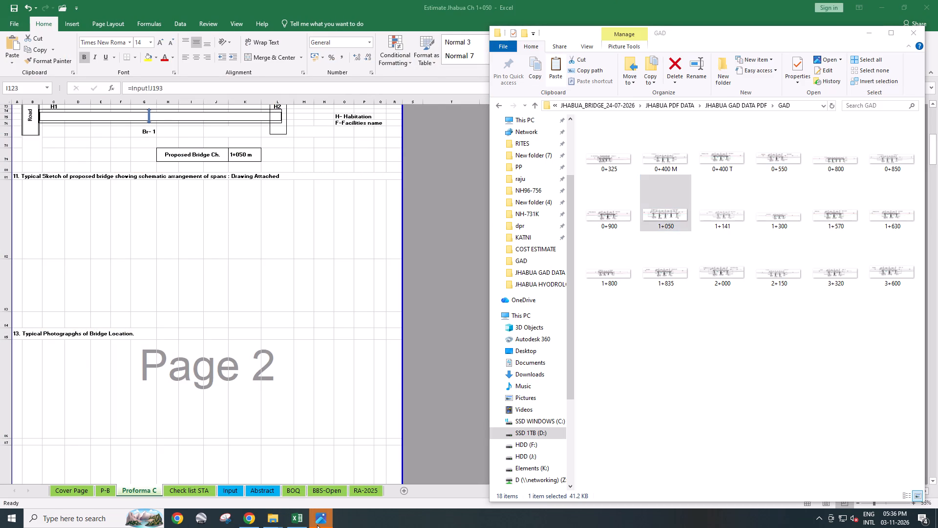
click(318, 525)
click(608, 324)
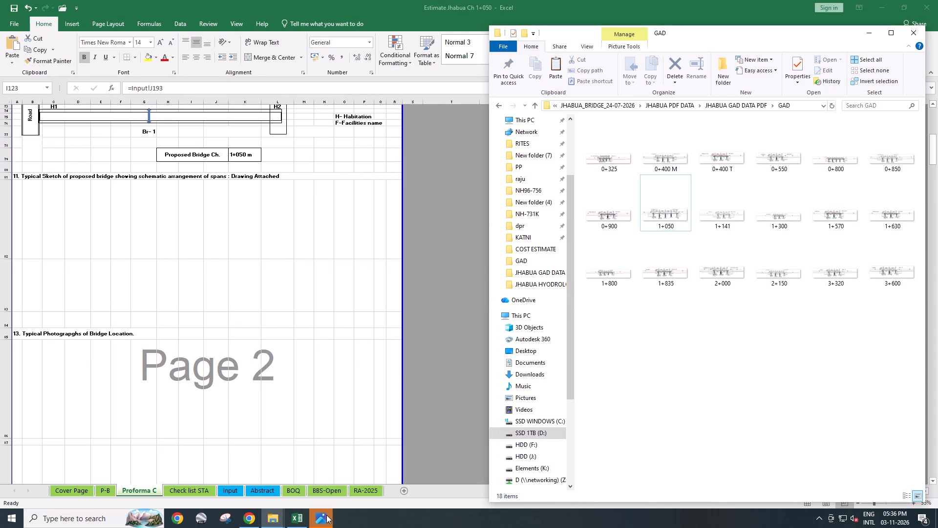
click(326, 515)
right_click(428, 305)
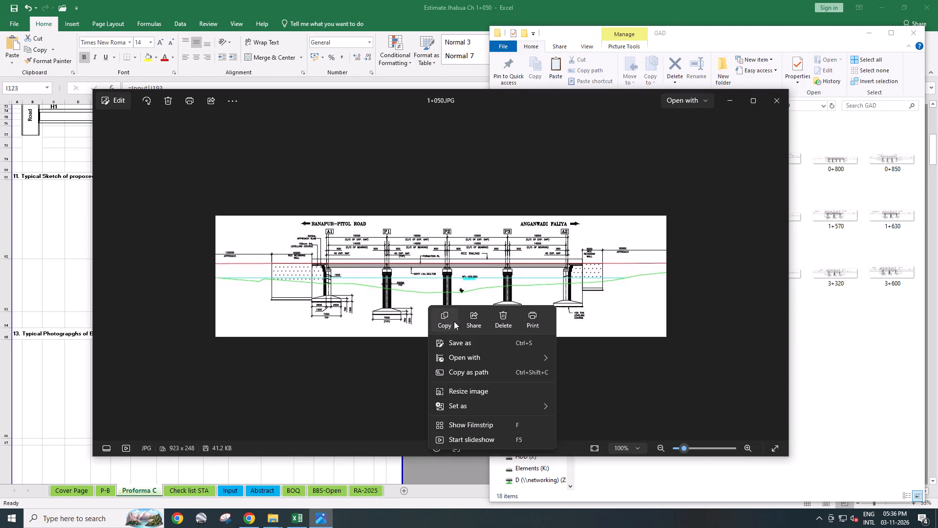
click(443, 321)
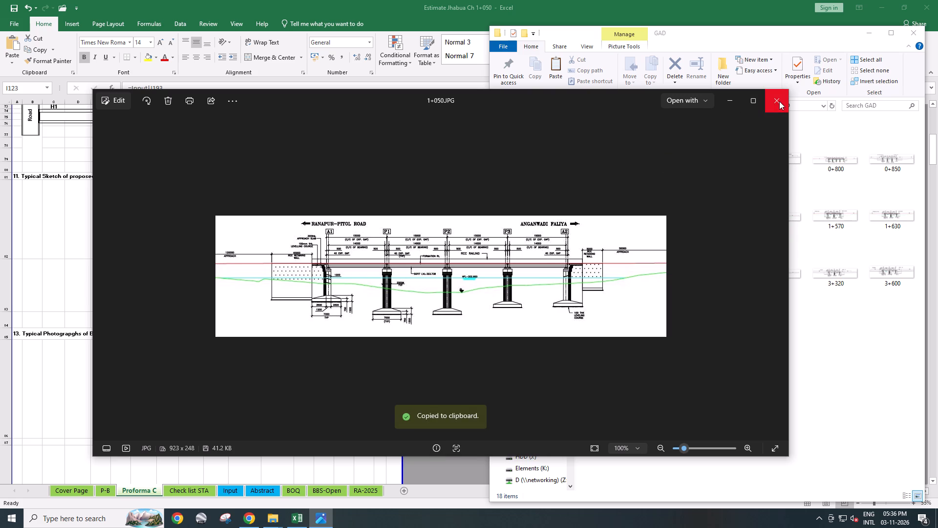
click(779, 102)
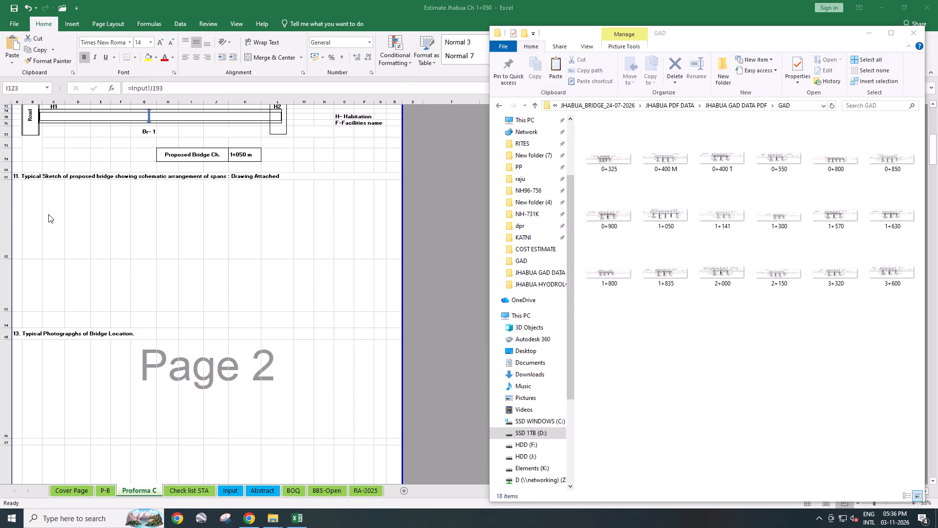
Paste the copied bridge sketch at cell C82 under item 11 and move it to the page's left edge.
click(37, 212)
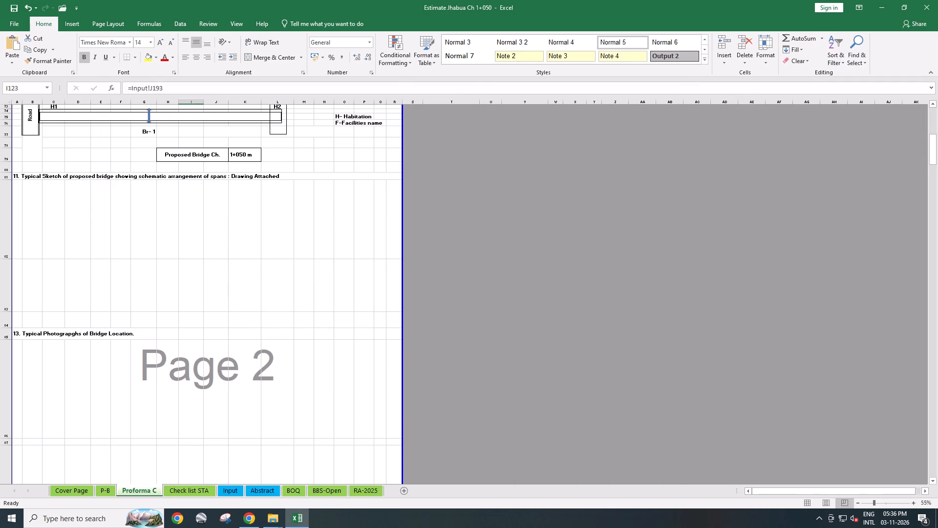
click(37, 212)
key(Escape)
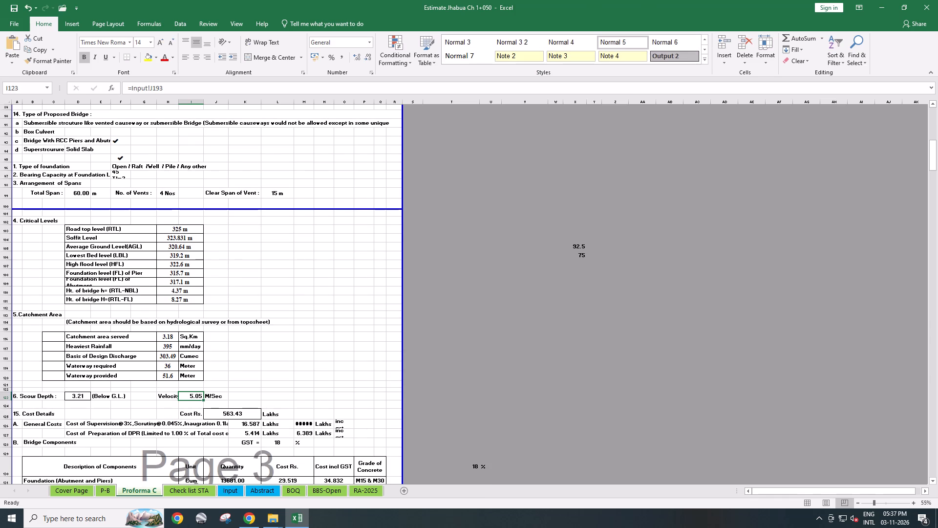
scroll(227, 366, up, 9)
click(53, 296)
key(ctrl+v)
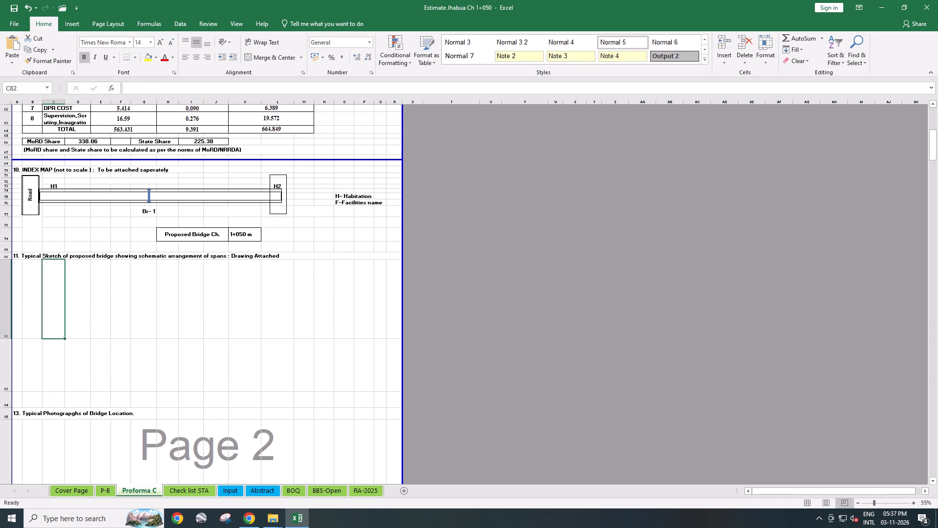
drag(153, 300, 140, 306)
click(138, 306)
drag(134, 306, 127, 306)
Enlarge the bridge sketch to span the page width and fill the space between items 11 and 13.
drag(264, 331, 362, 366)
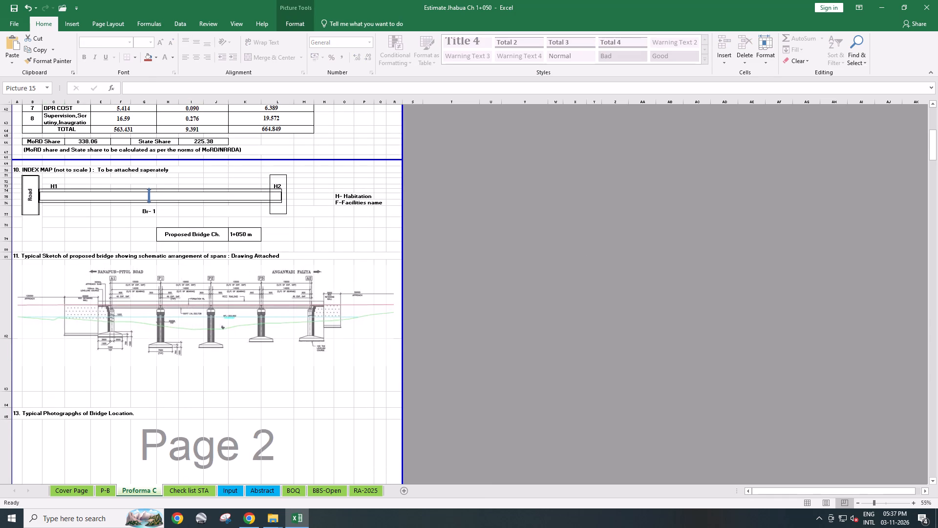
drag(362, 366, 388, 366)
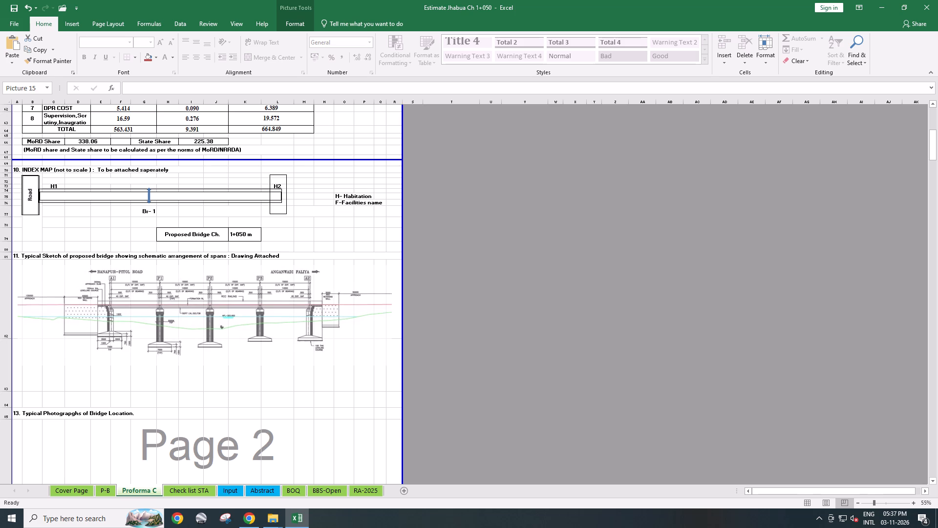
drag(388, 366, 388, 364)
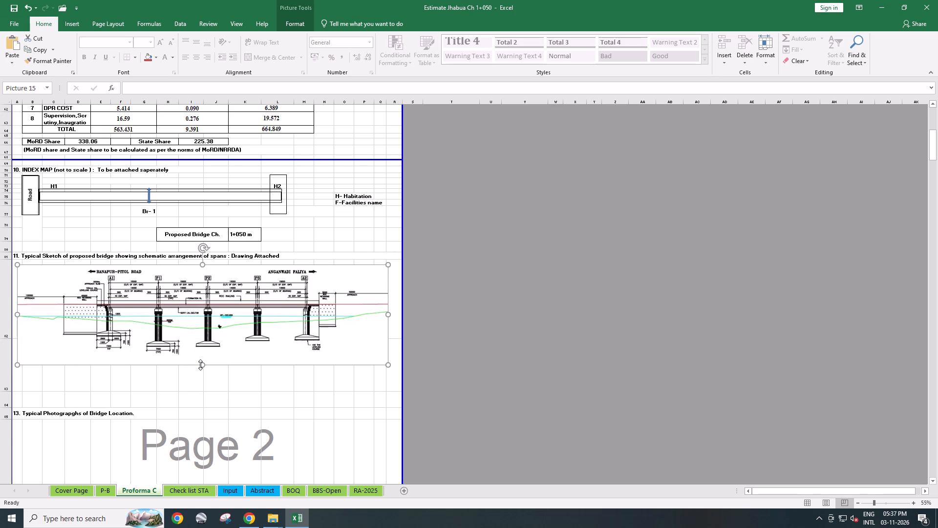
drag(200, 365, 201, 376)
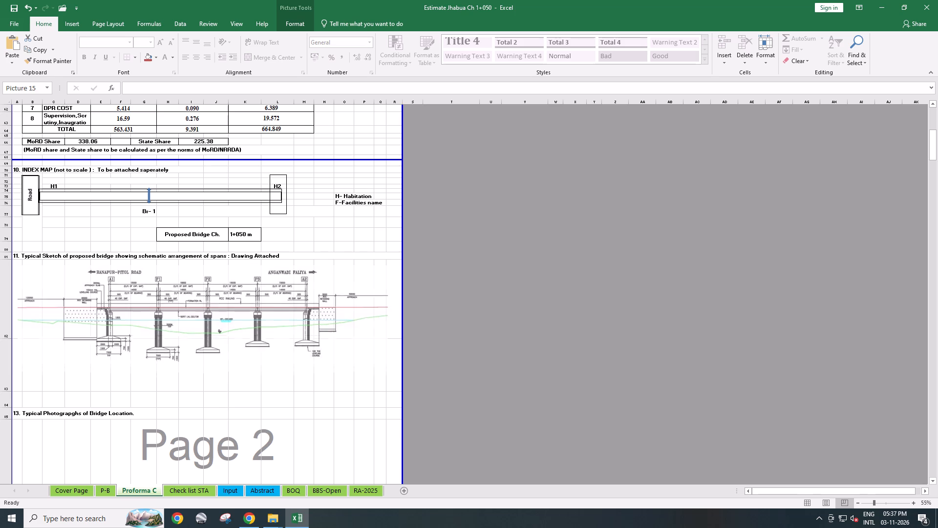
drag(201, 376, 203, 391)
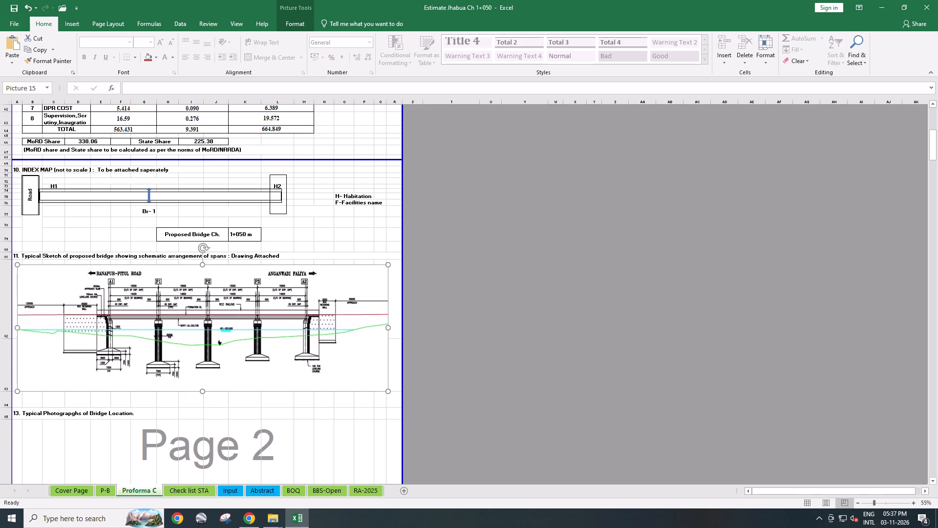
drag(387, 328, 390, 330)
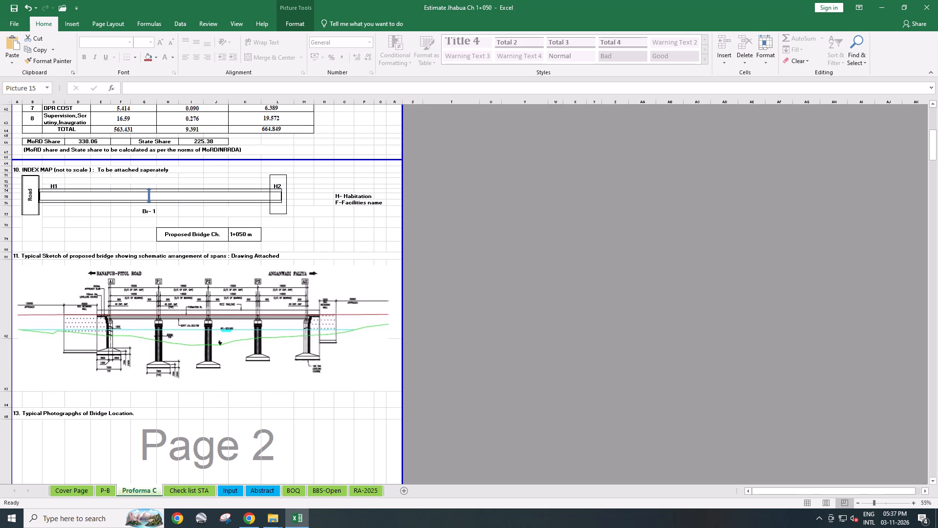
drag(390, 330, 398, 334)
Bring up the Downloads folder window and place it beside the Proforma C page.
scroll(178, 360, down, 2)
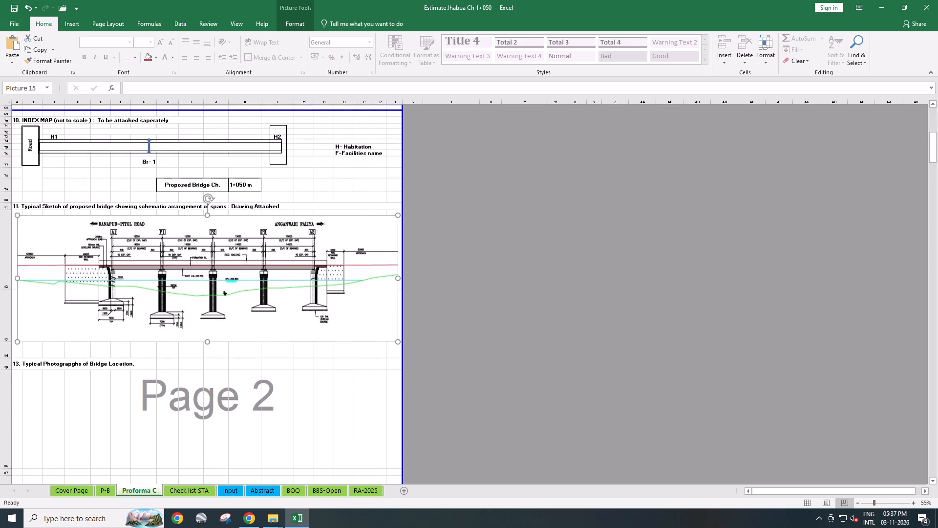
scroll(177, 359, down, 4)
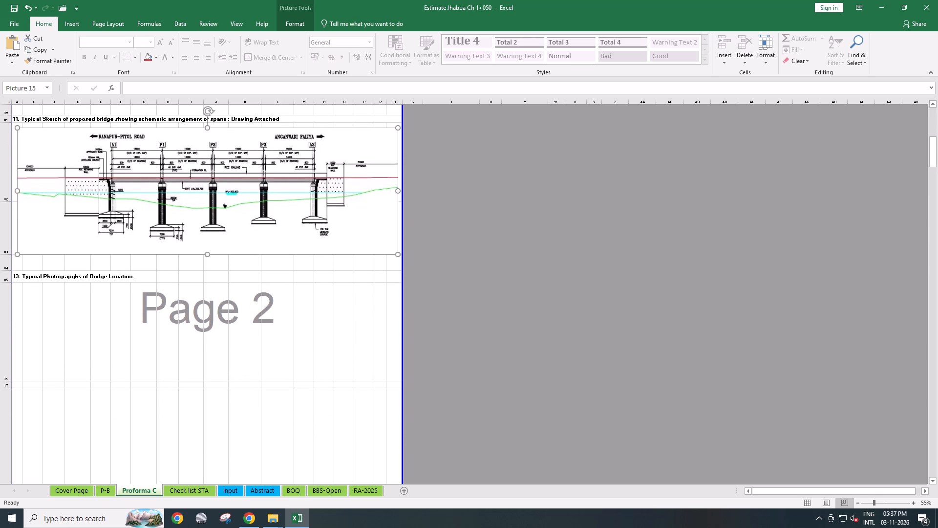
scroll(328, 333, down, 3)
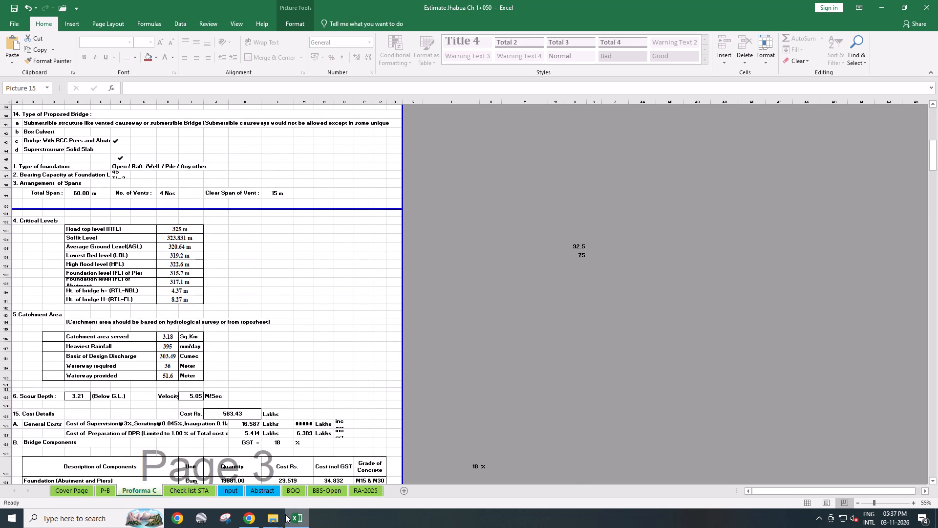
click(277, 514)
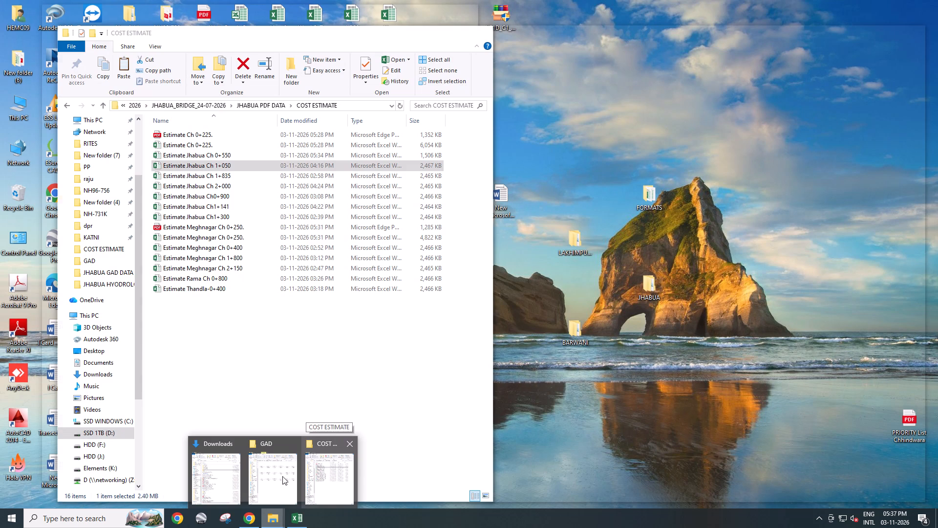
click(226, 477)
drag(252, 20, 702, 68)
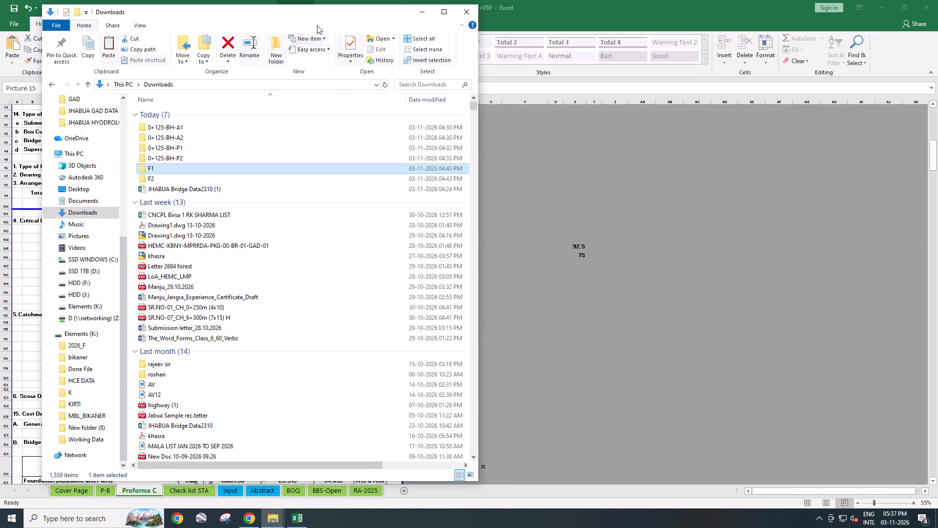
drag(308, 17, 697, 26)
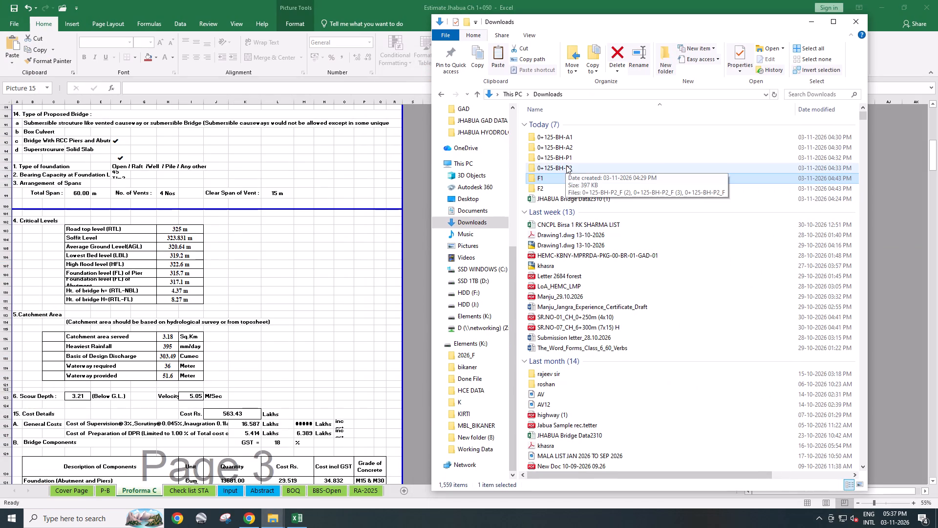
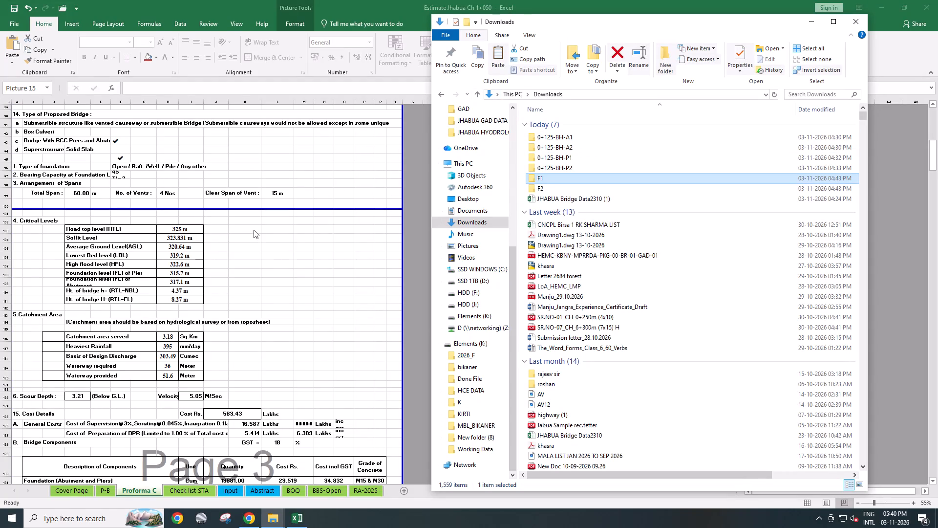
Open the 1+050_Ranapur -pitol road to Anganwadi faliya Topo Photos folder on drive D:, inside JHABUA TOPO DATA's 16-bridge folder.
scroll(259, 252, up, 3)
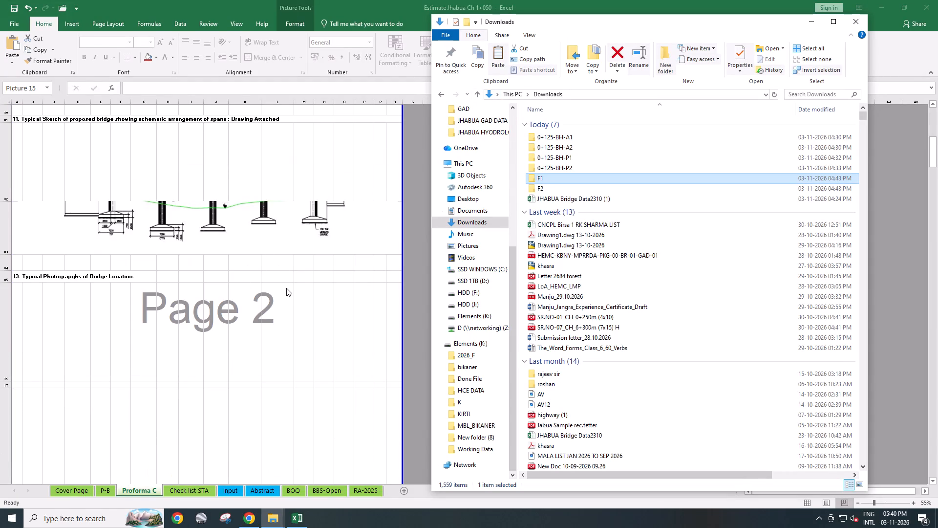
click(286, 288)
key(alt+Tab)
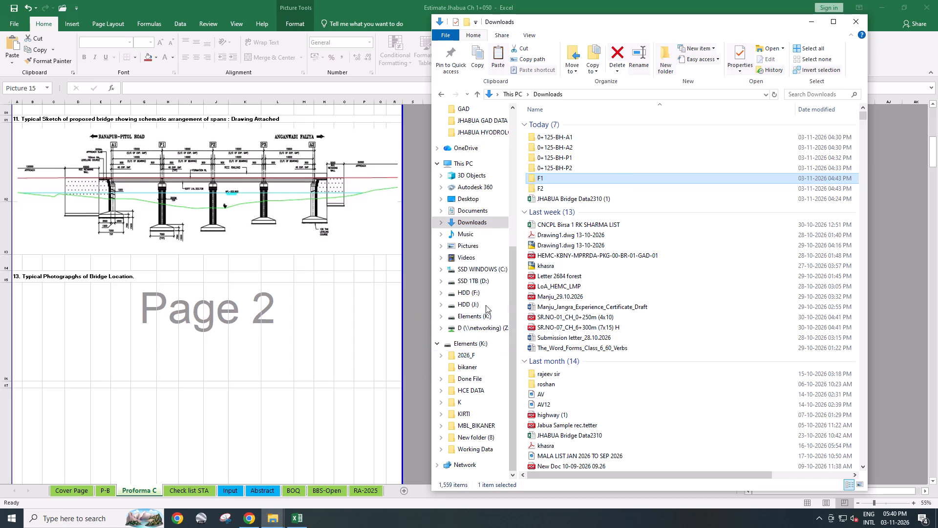
double_click(483, 282)
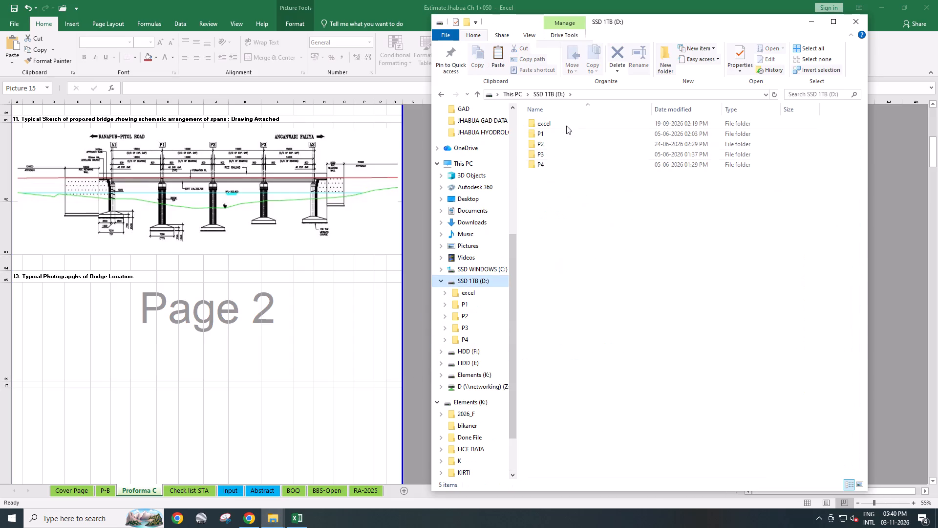
double_click(550, 146)
double_click(553, 126)
double_click(554, 126)
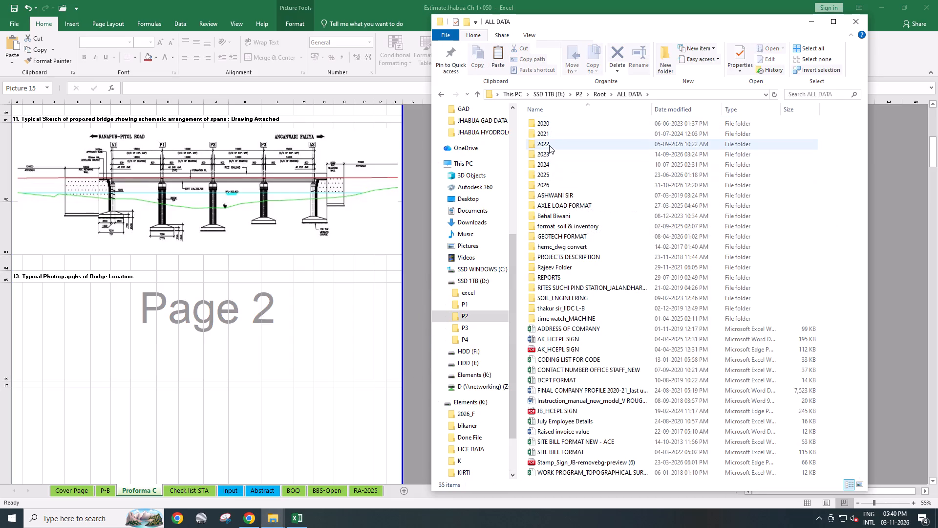
double_click(549, 183)
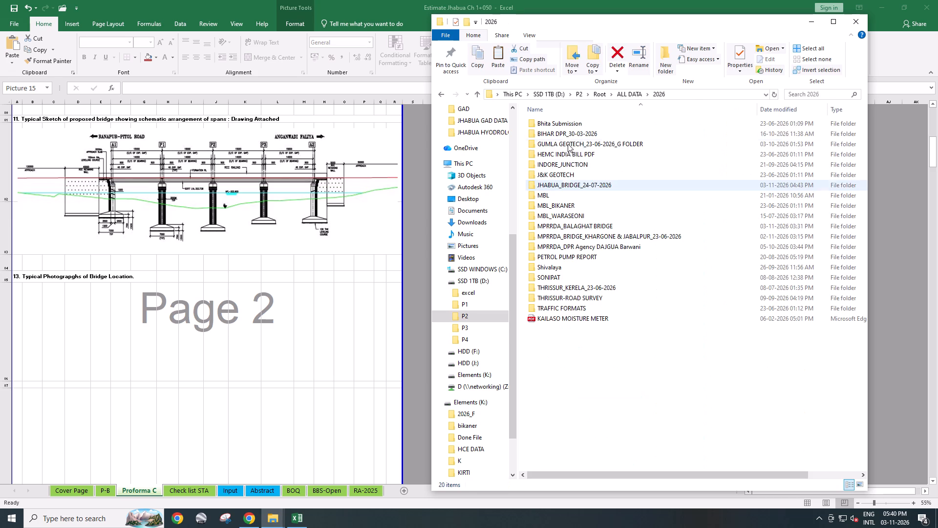
double_click(562, 190)
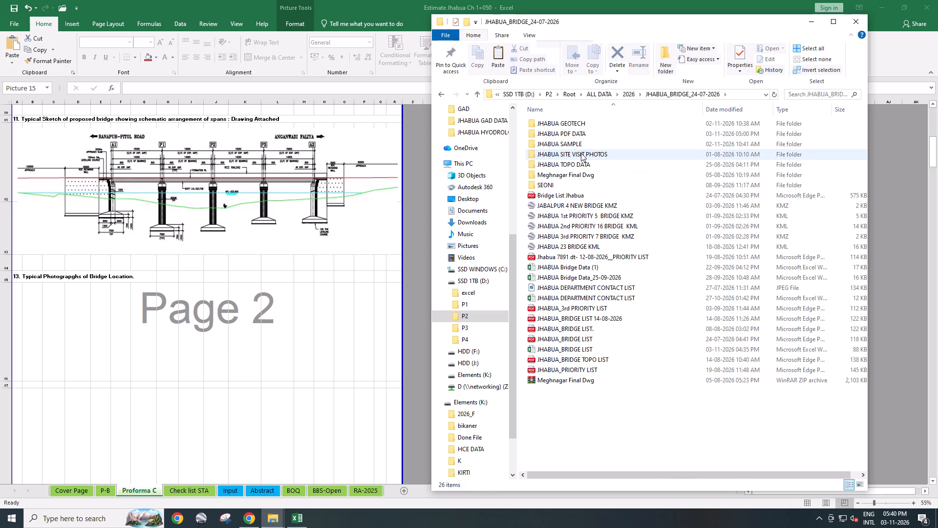
double_click(576, 169)
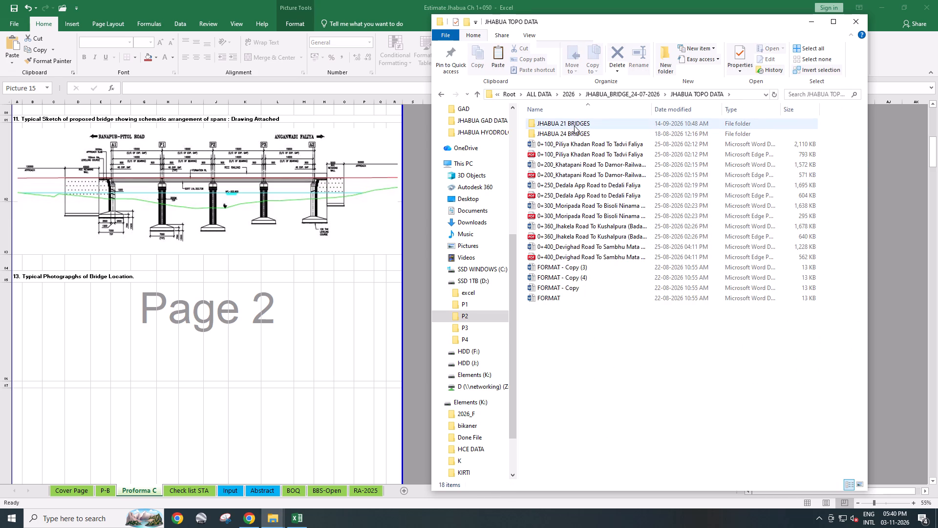
double_click(582, 126)
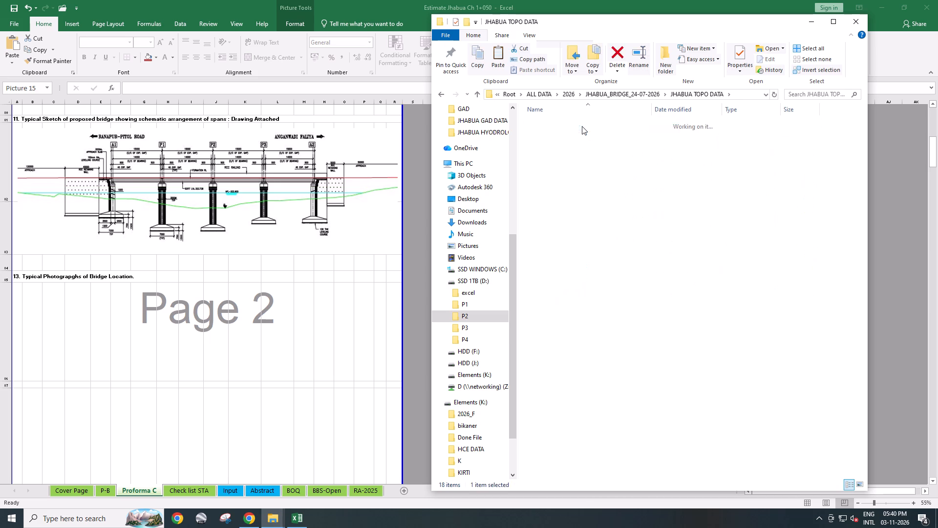
double_click(581, 134)
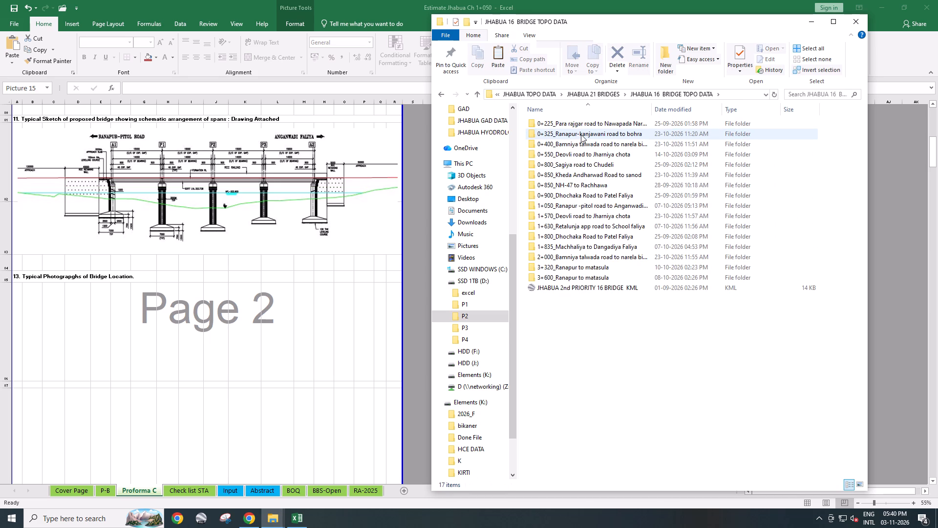
double_click(568, 203)
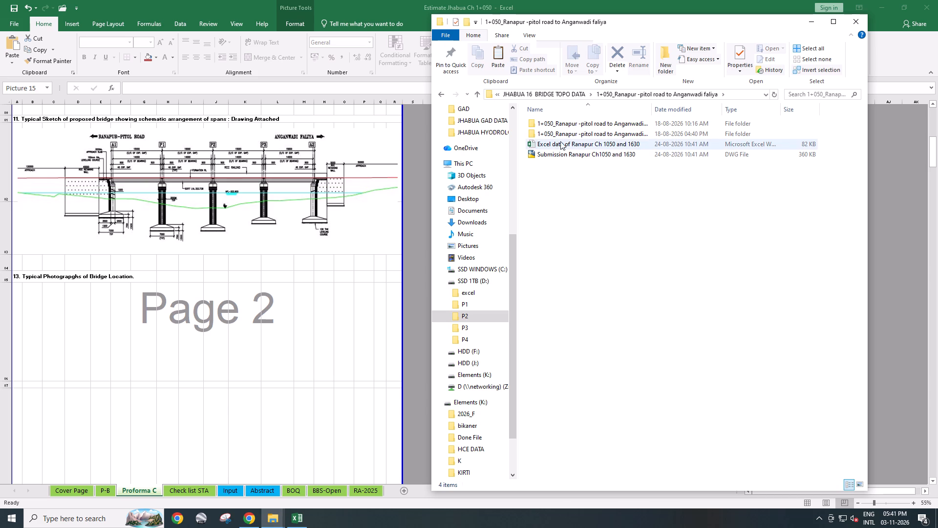
double_click(595, 134)
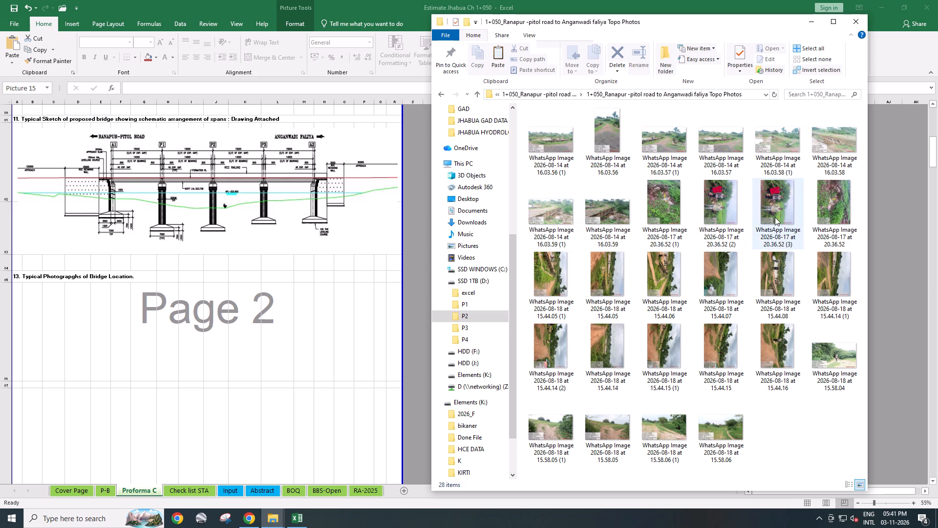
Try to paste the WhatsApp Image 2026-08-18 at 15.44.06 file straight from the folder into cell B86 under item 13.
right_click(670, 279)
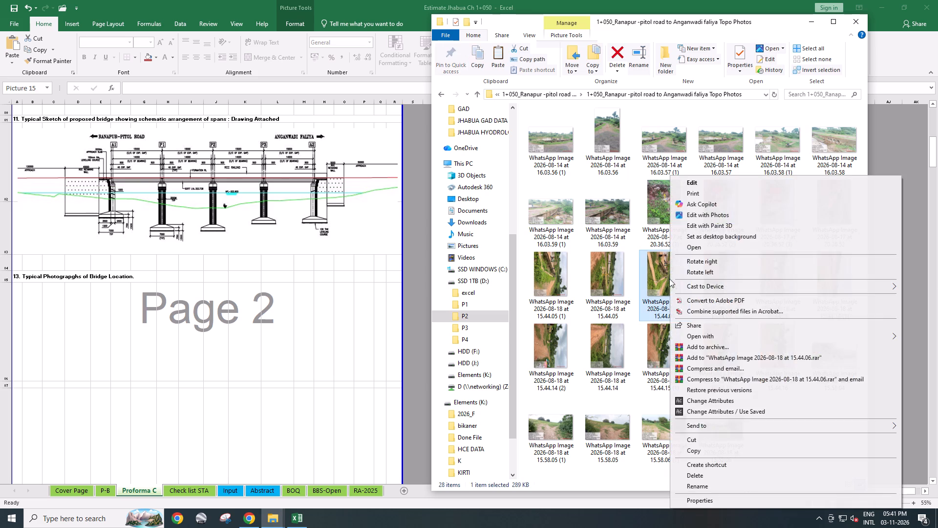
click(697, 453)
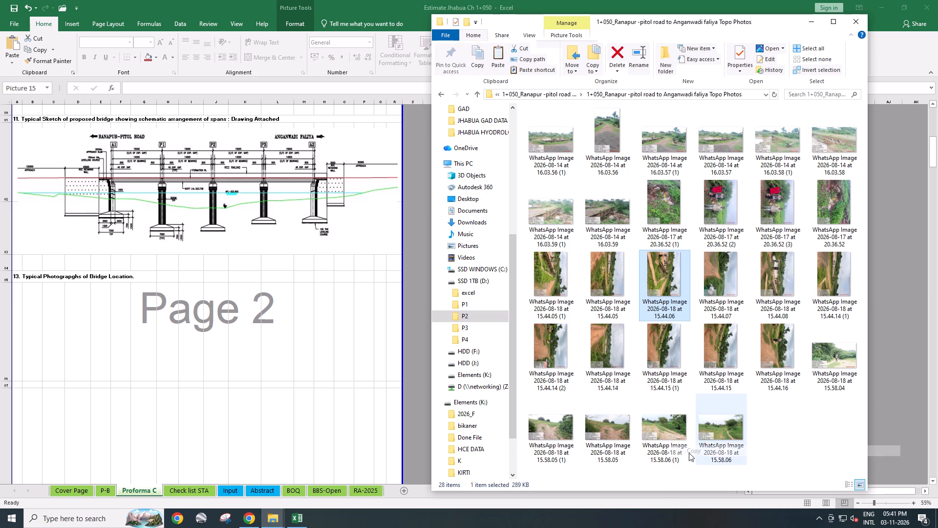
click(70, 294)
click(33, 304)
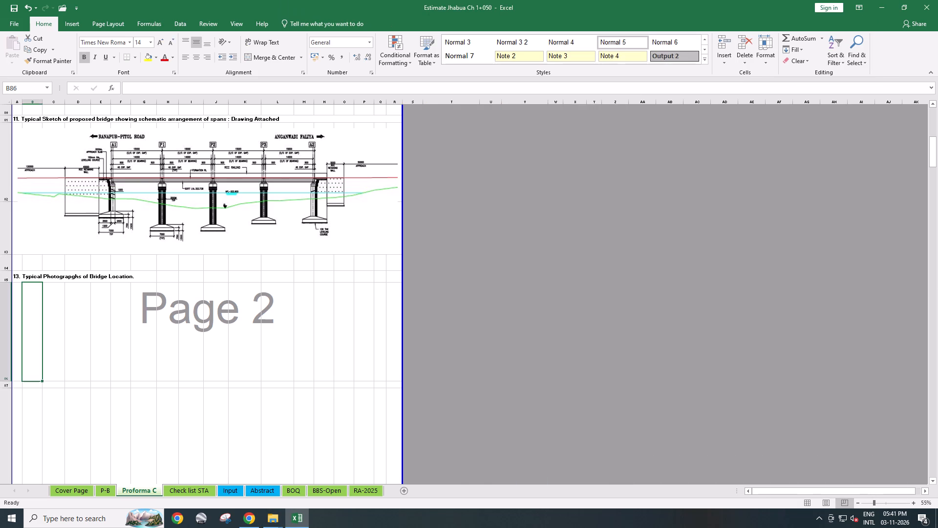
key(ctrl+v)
Open the 15.44.06 site photo in the image viewer, copy the picture and paste it at cell B86 under item 13.
key(alt+Tab)
double_click(654, 283)
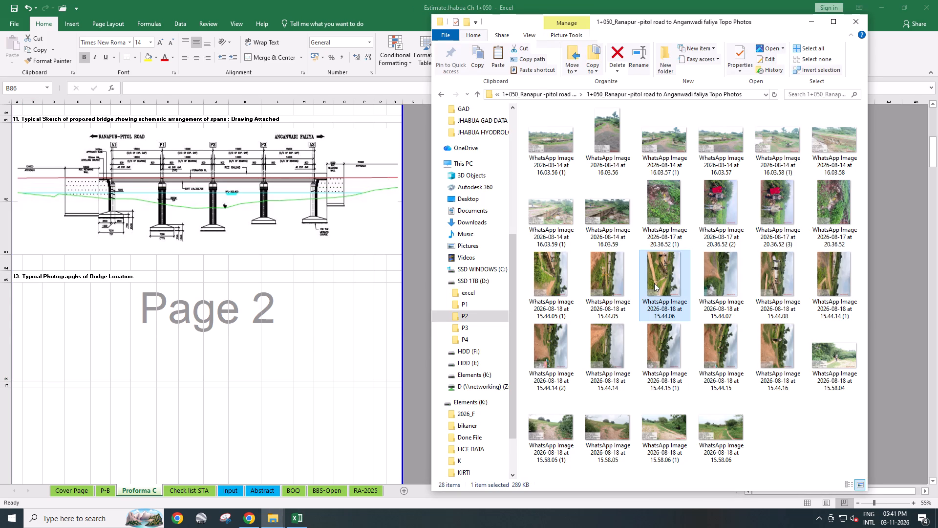
right_click(393, 289)
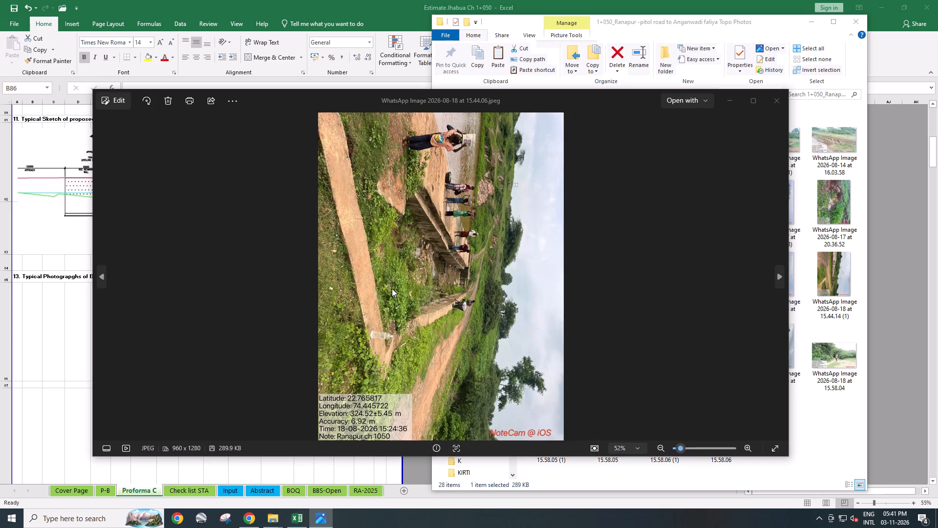
click(408, 302)
click(44, 299)
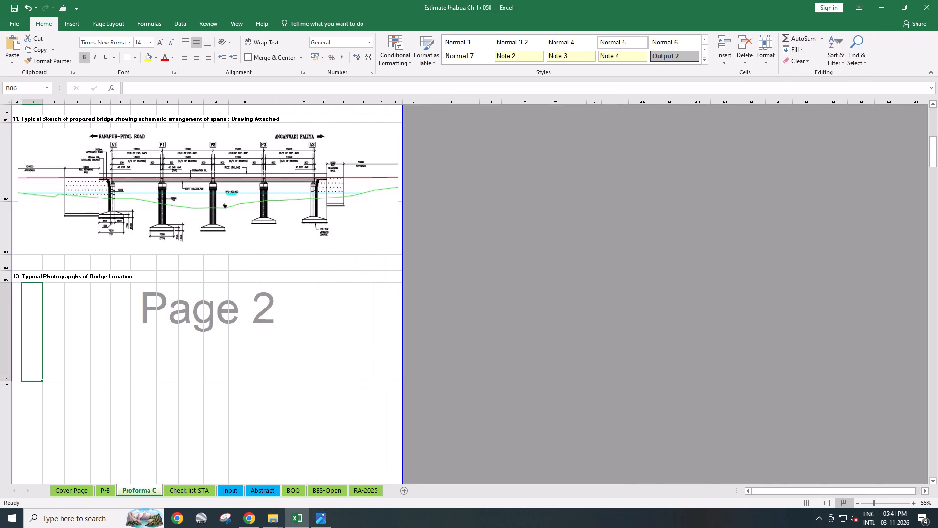
key(ctrl+v)
Resize the pasted site photo to a height of 20 cm, then reduce it to 15 cm.
double_click(90, 318)
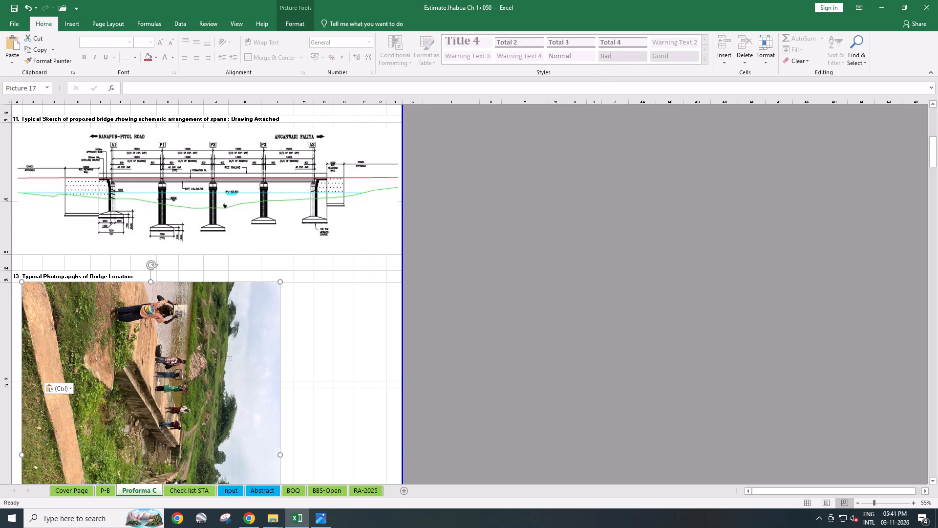
click(881, 42)
text(20)
key(Return)
click(886, 41)
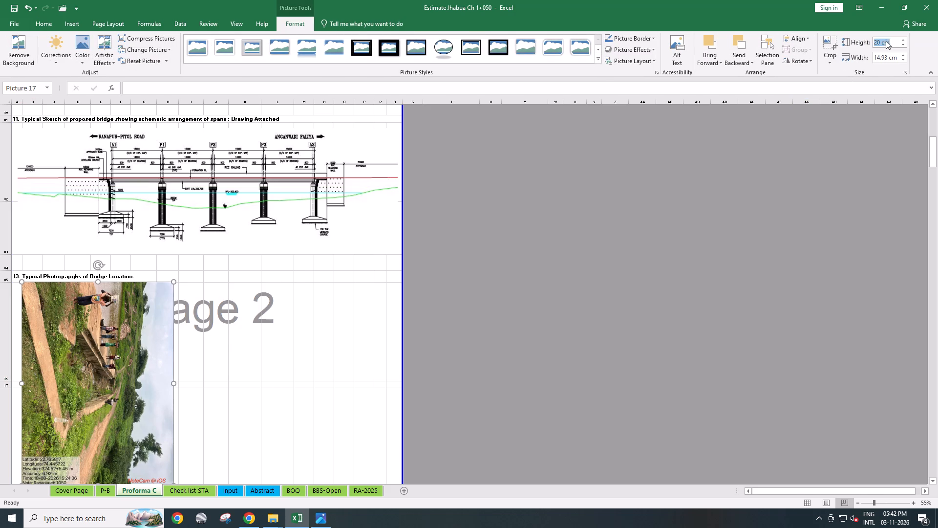
text(15)
key(Return)
Advance through the site photos to WhatsApp Image 2026-08-18 at 15.44.15, copy it and paste it at cell J86.
key(alt+Tab)
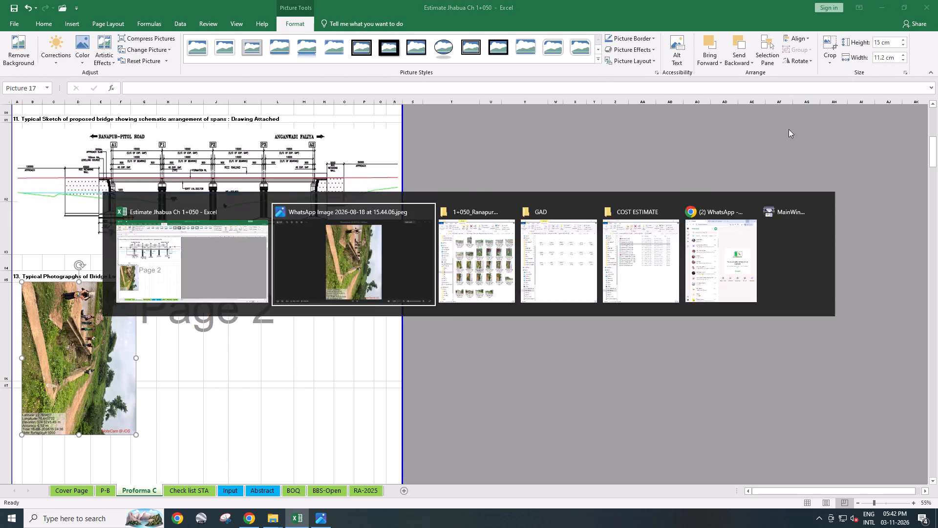
click(783, 269)
click(783, 269)
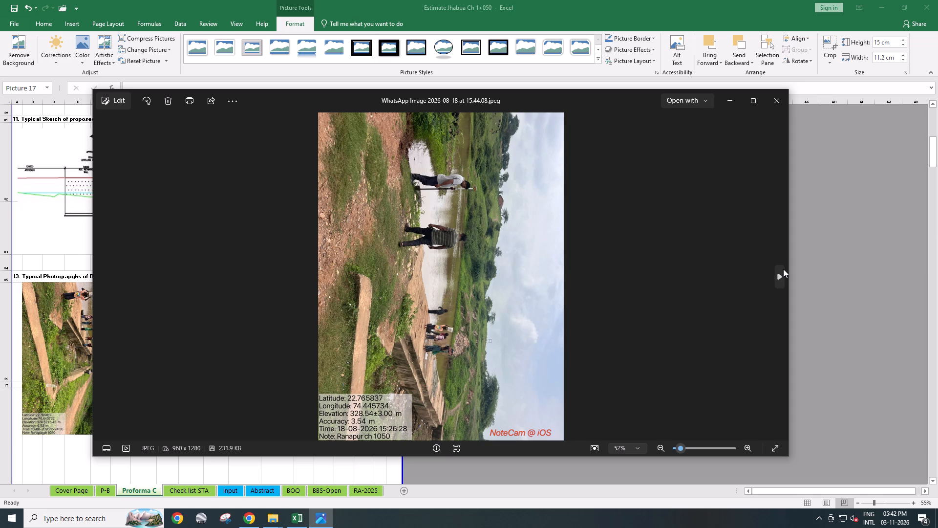
click(779, 278)
click(779, 278)
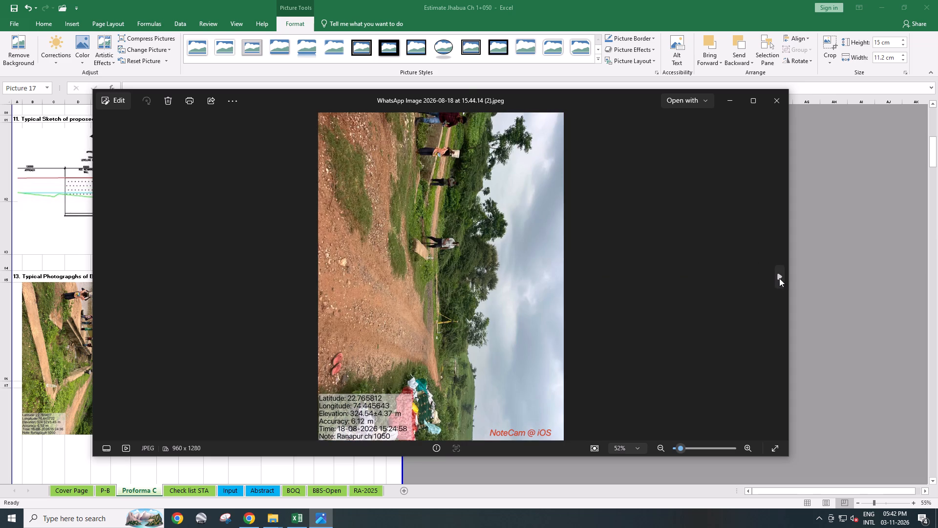
click(779, 278)
click(779, 278)
click(779, 278)
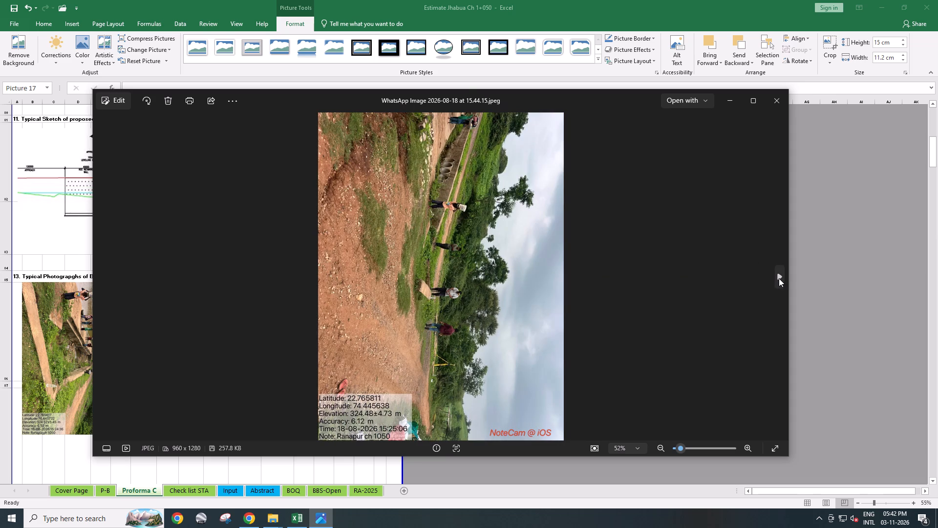
right_click(467, 238)
click(485, 252)
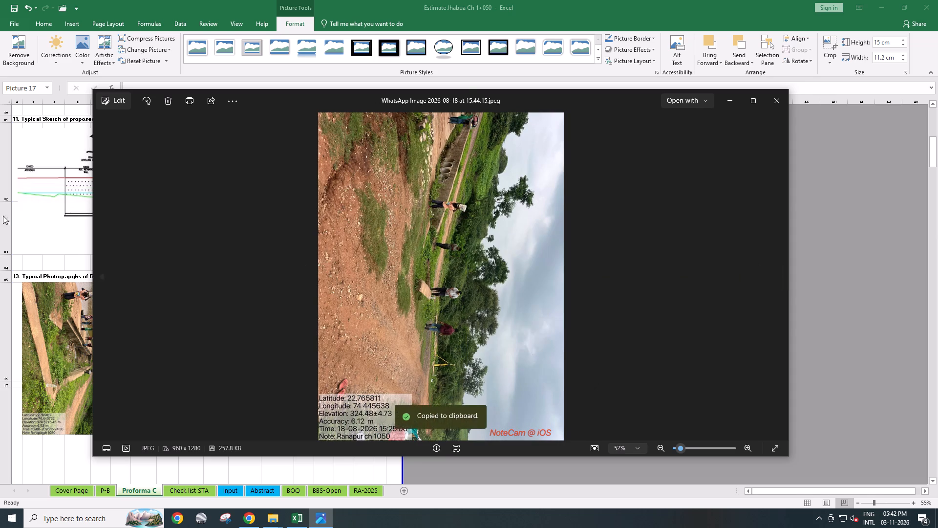
click(54, 260)
click(213, 293)
key(ctrl+v)
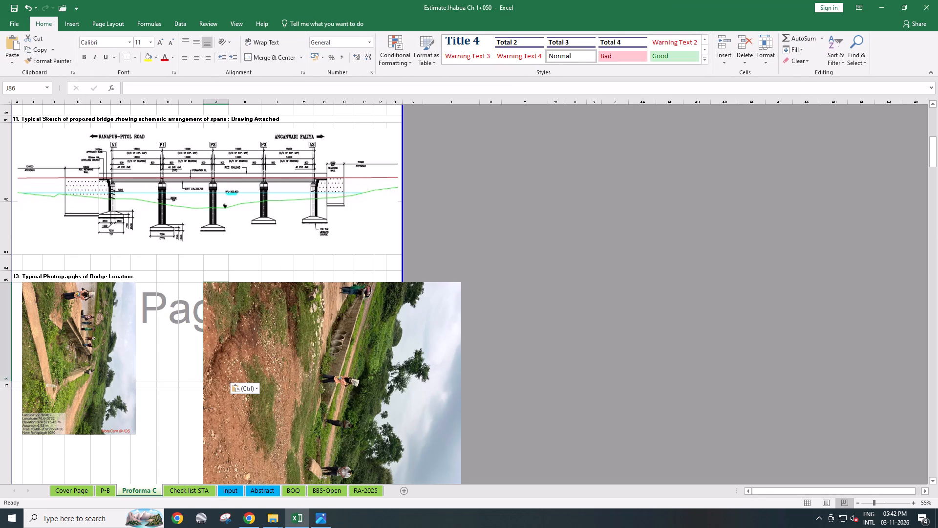
Set the second pasted site photo's height to 15 cm.
double_click(267, 337)
click(885, 42)
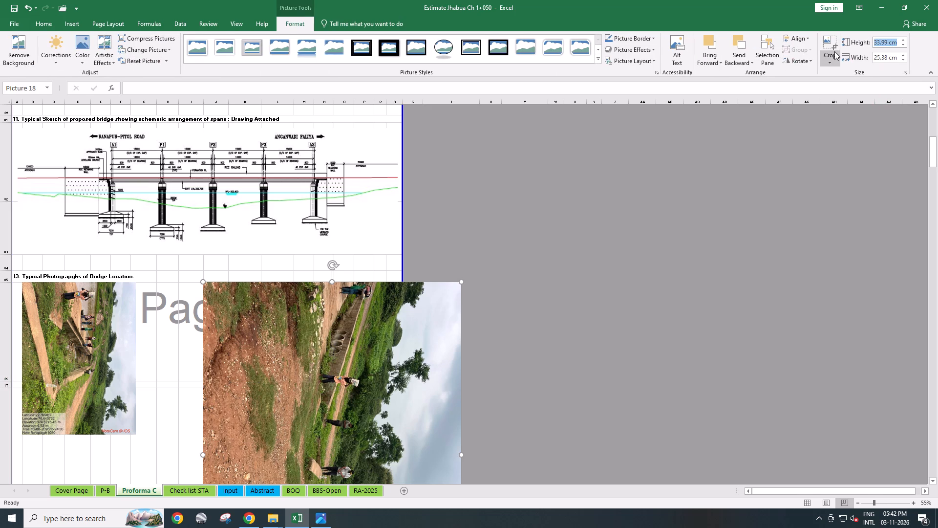
text(15)
key(Return)
Browse the site photos to WhatsApp Image 2026-08-18 at 15.44.05, copy it and place it beside the second photo under item 13.
key(alt+Tab)
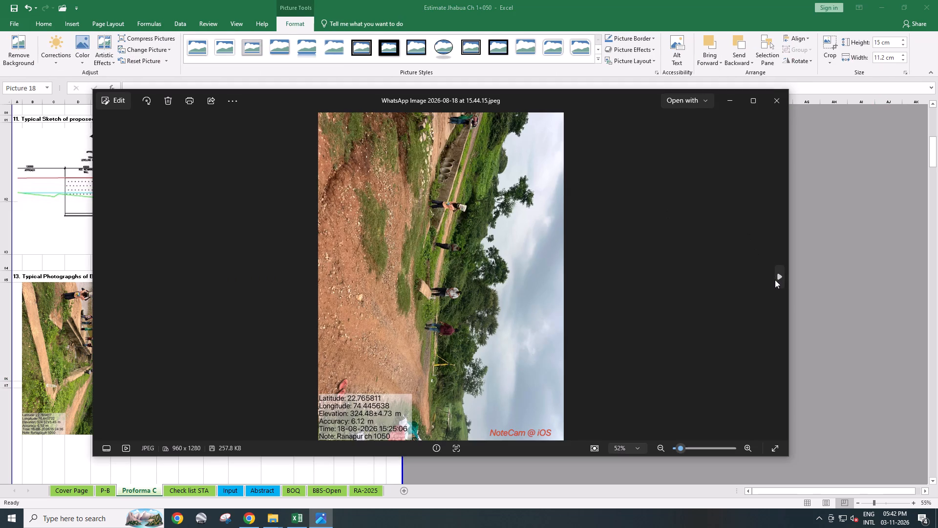
click(776, 280)
click(776, 280)
click(776, 280)
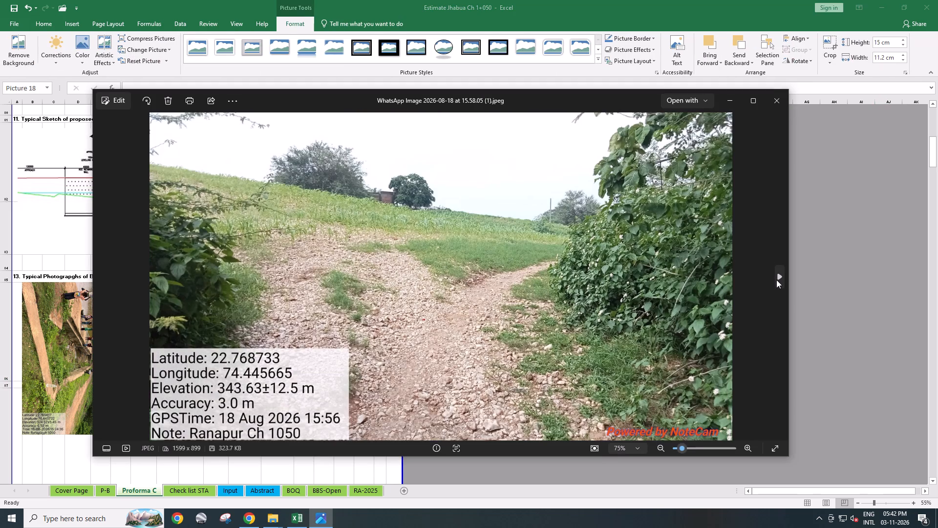
click(776, 280)
click(776, 280)
click(776, 280)
click(776, 280)
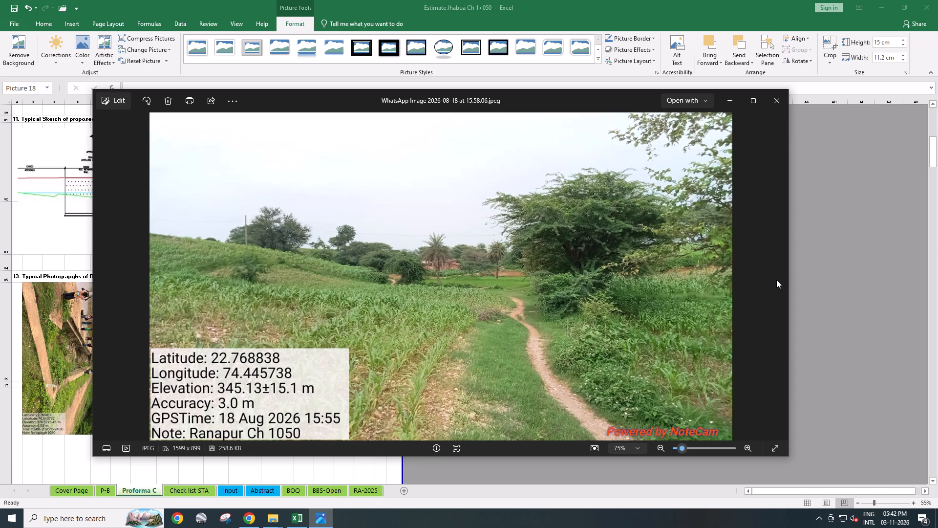
triple_click(106, 268)
triple_click(105, 269)
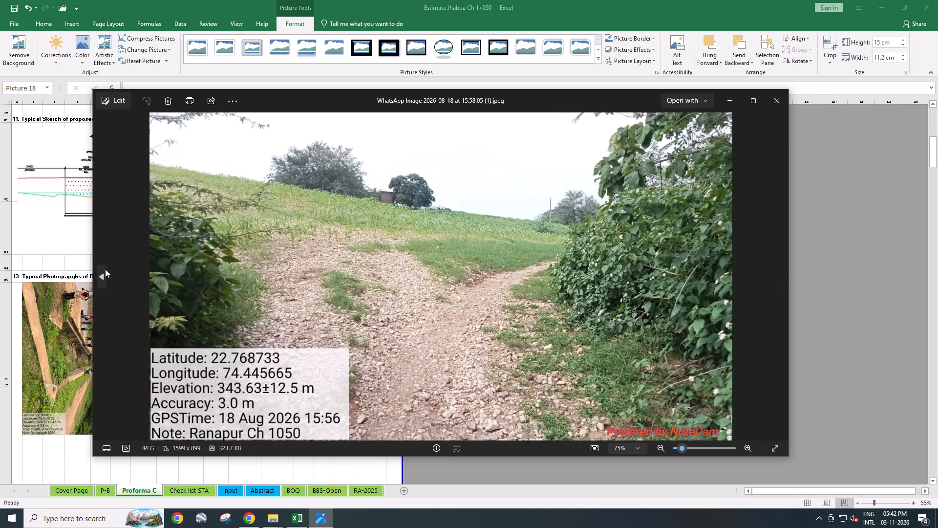
triple_click(105, 269)
click(105, 269)
triple_click(105, 269)
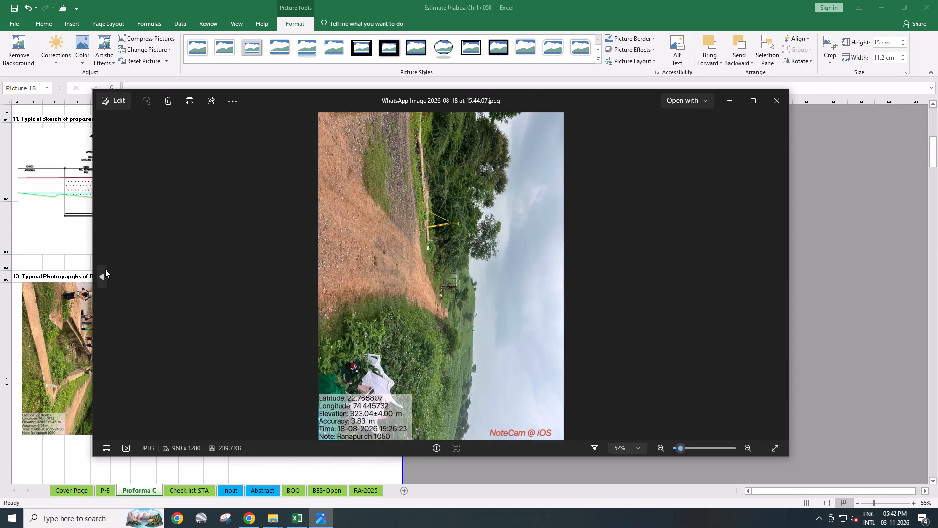
click(105, 269)
click(105, 269)
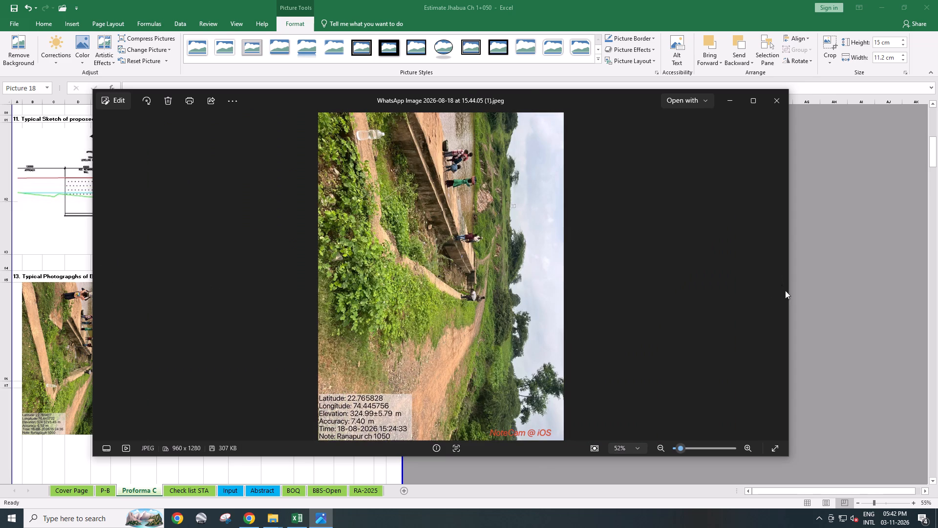
click(776, 282)
right_click(460, 282)
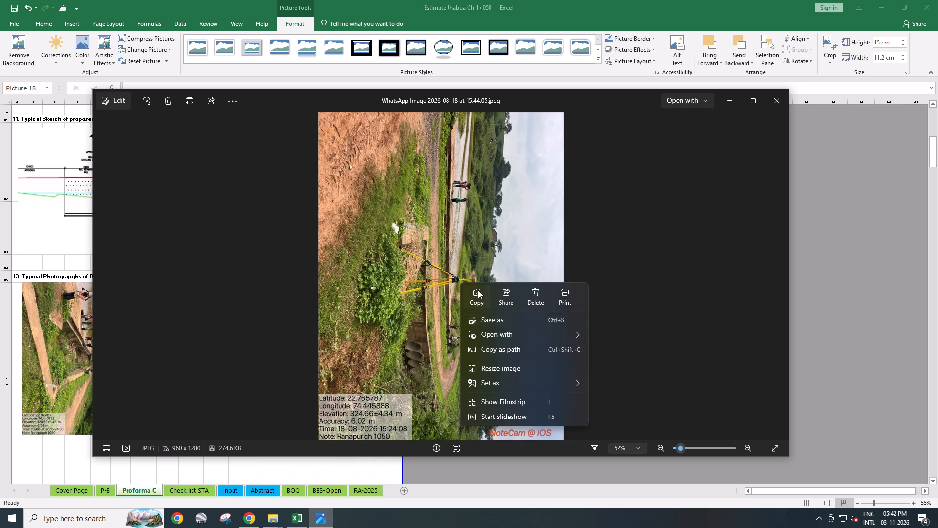
click(478, 290)
click(85, 257)
click(380, 337)
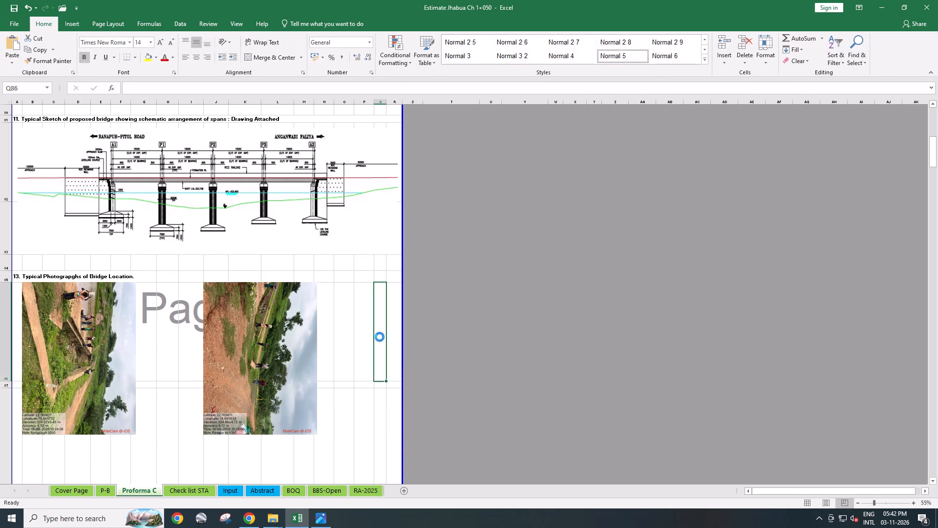
Paste the copied site photo at cell Q86 and set its height to 15 cm.
key(ctrl+v)
double_click(409, 328)
click(882, 43)
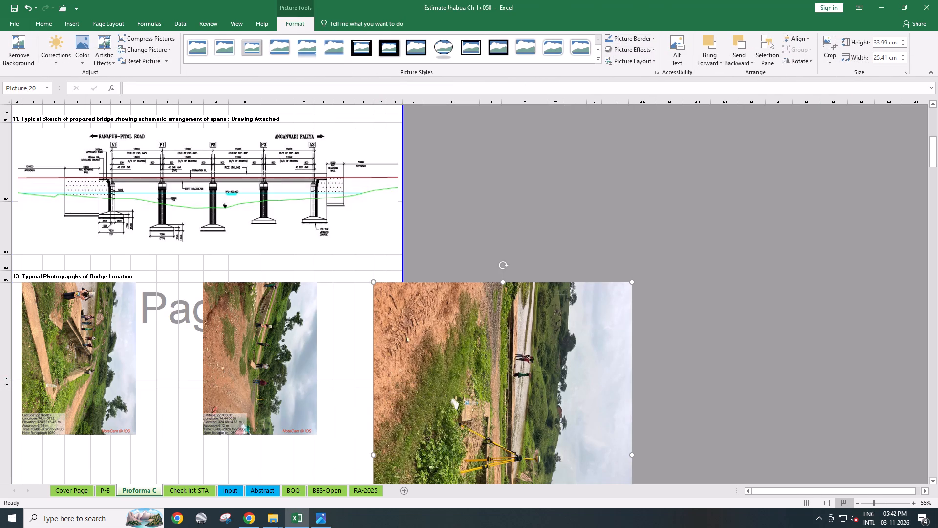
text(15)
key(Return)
Browse the site photos to WhatsApp Image 2026-08-14 at 16.03.59, copy it and paste it at cell I88.
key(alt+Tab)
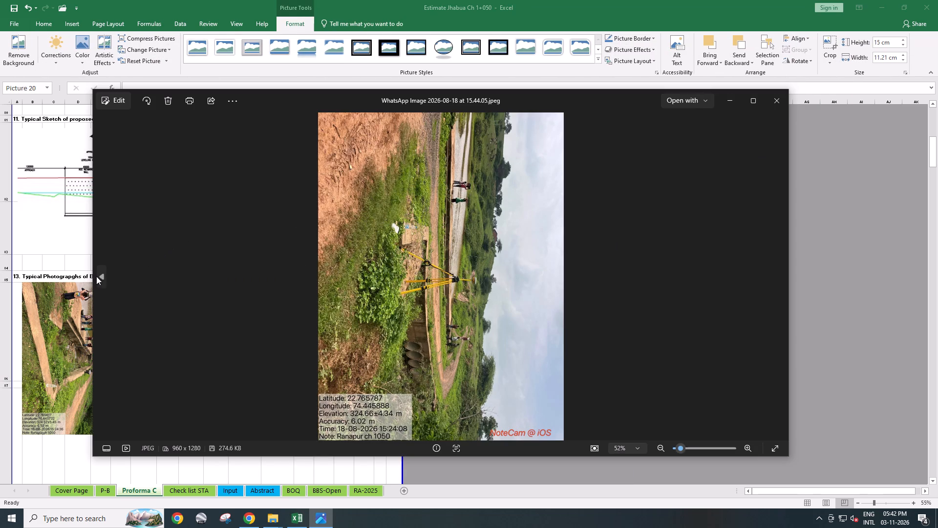
double_click(96, 276)
click(98, 277)
click(98, 277)
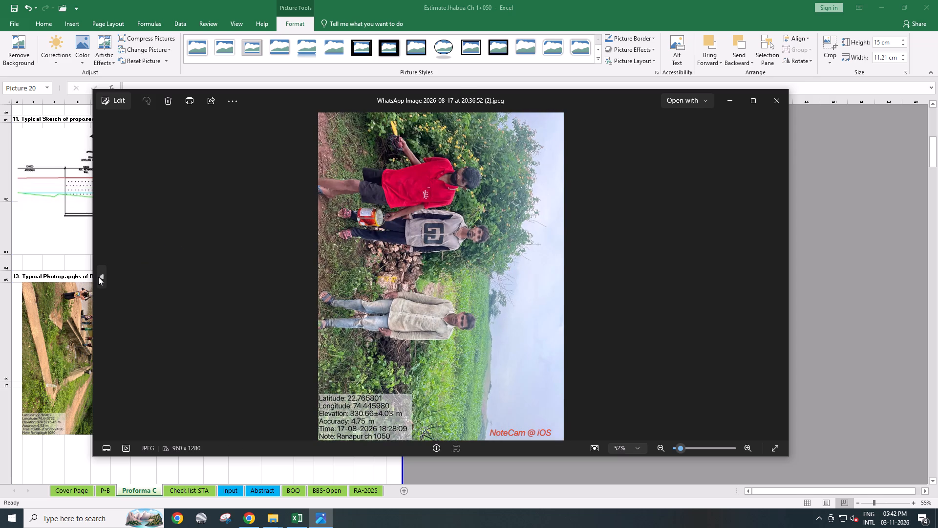
click(98, 277)
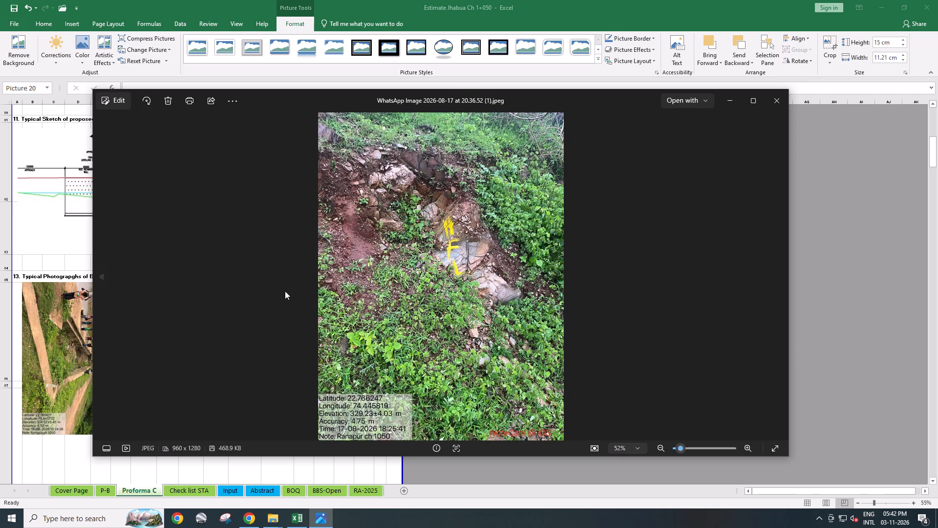
click(105, 277)
right_click(343, 258)
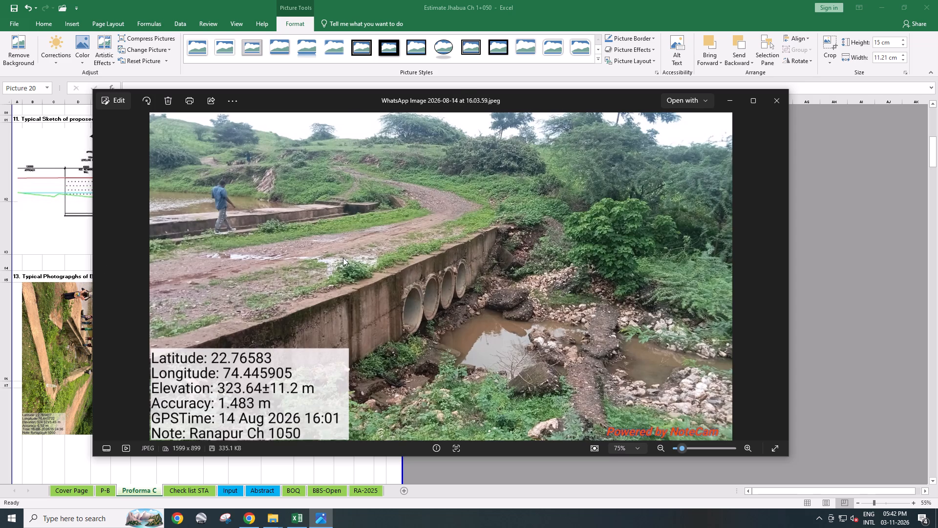
click(359, 271)
click(85, 383)
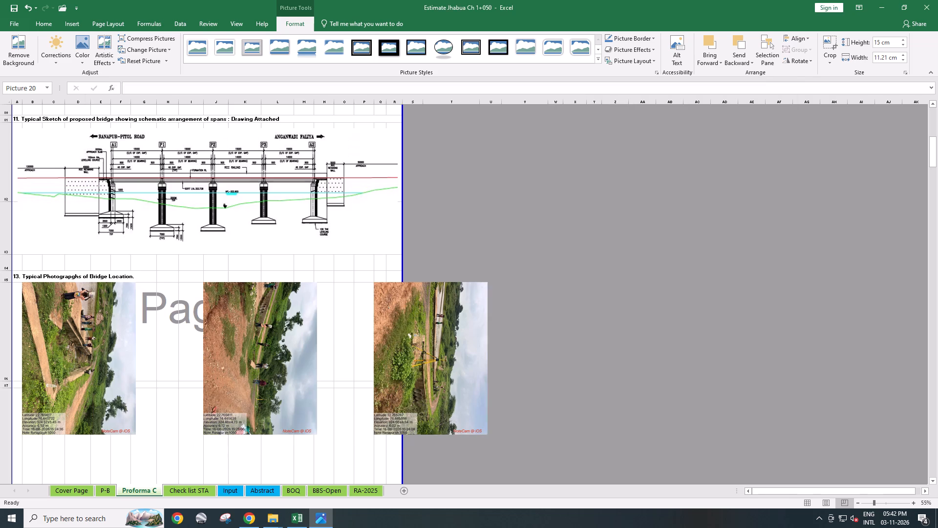
click(189, 402)
key(ctrl+v)
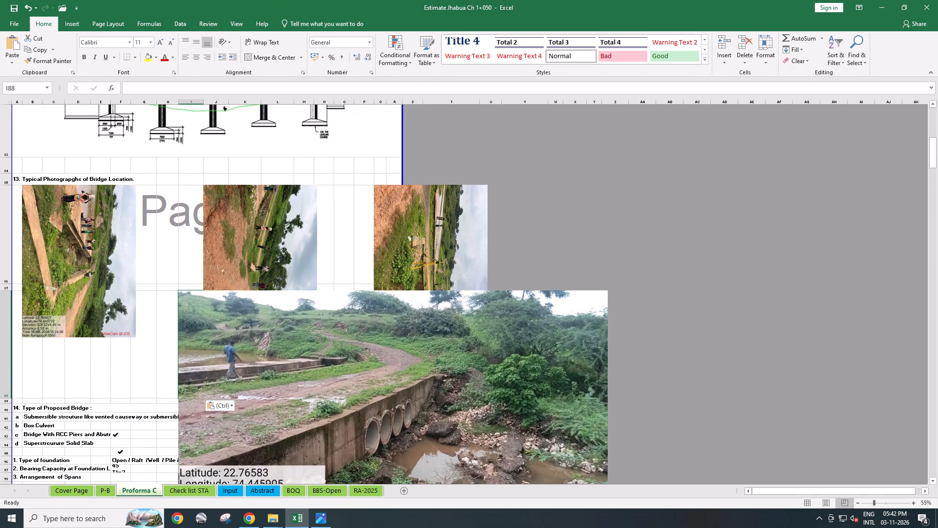
Set the pasted pipe culvert photo's height to 15 cm, then reduce it to 10 cm.
double_click(233, 357)
click(887, 42)
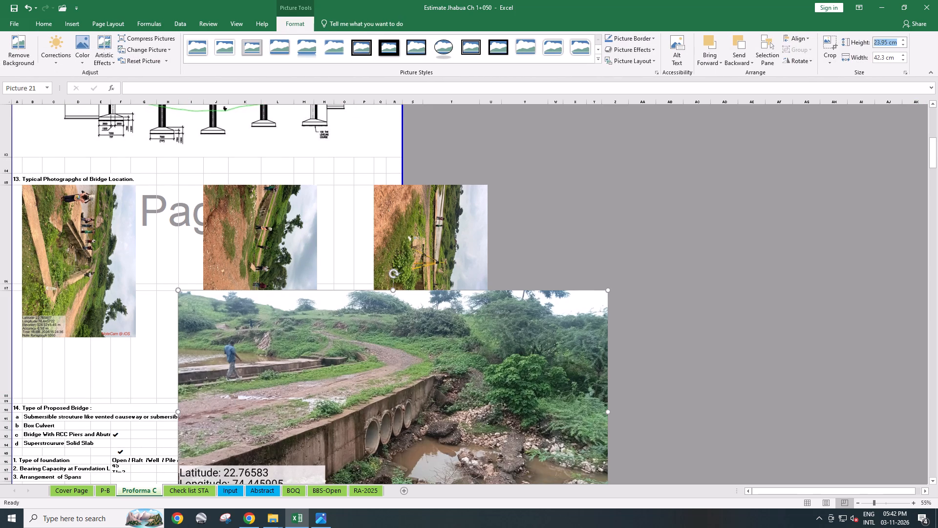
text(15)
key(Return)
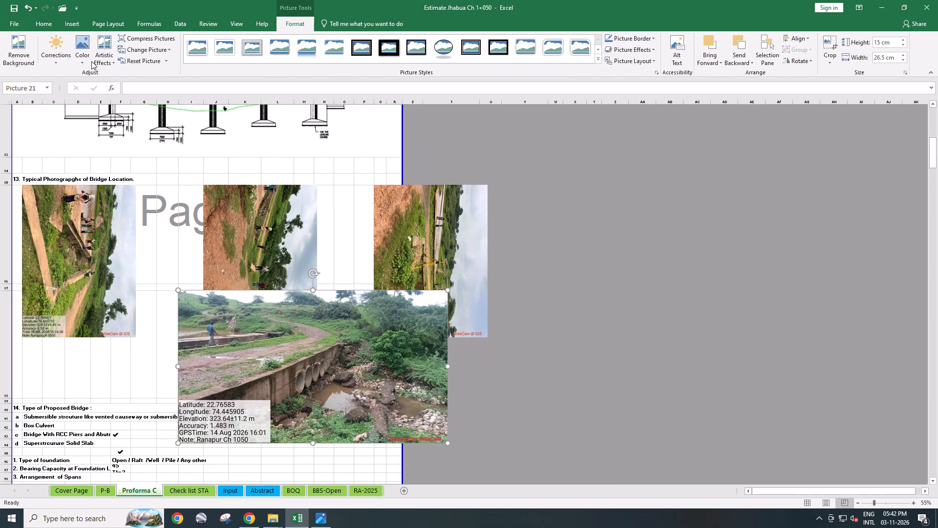
double_click(289, 322)
click(891, 41)
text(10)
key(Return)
Rotate the first site photo under item 13 counter-clockwise towards an upright landscape orientation.
click(55, 241)
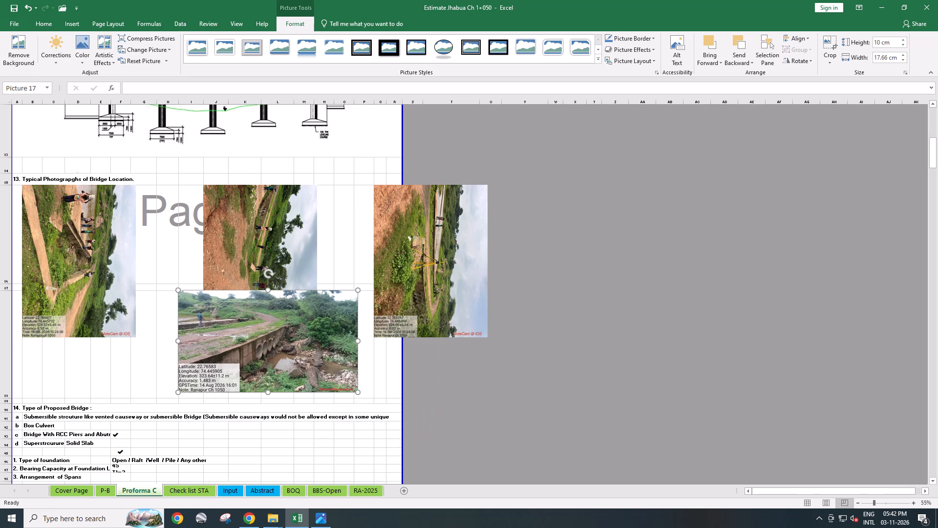
drag(78, 167, 41, 248)
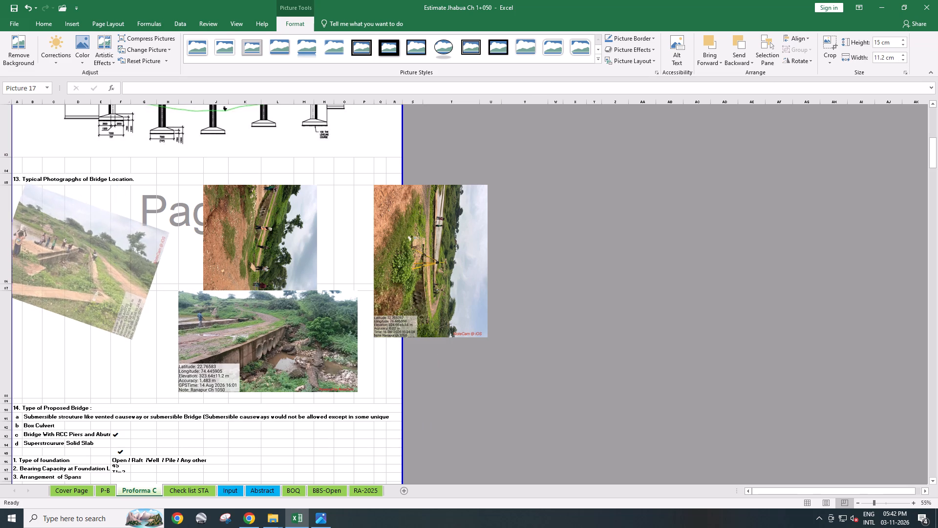
Rotate the three sideways site photos under item 13 counter-clockwise by 90° so each one stands upright.
drag(41, 248, 50, 261)
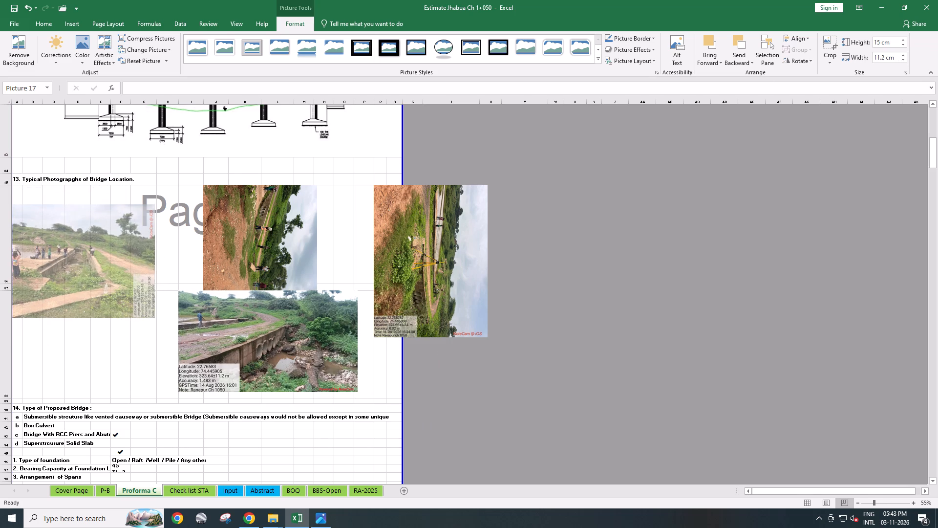
drag(50, 261, 50, 261)
click(231, 239)
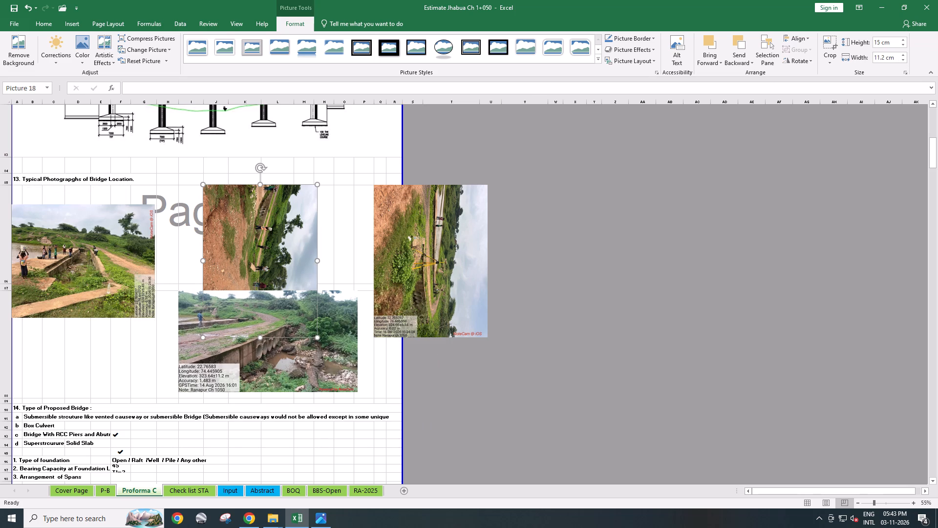
drag(259, 169, 185, 264)
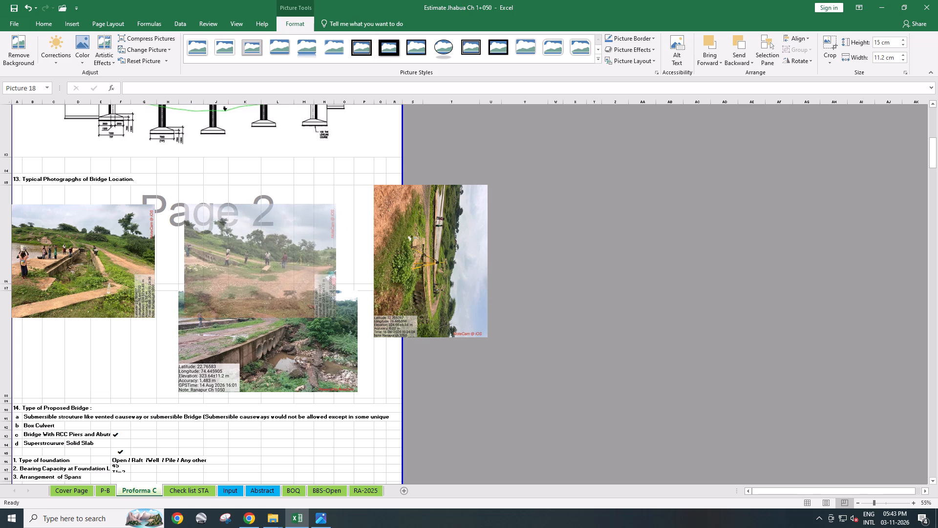
drag(185, 264, 188, 262)
click(396, 253)
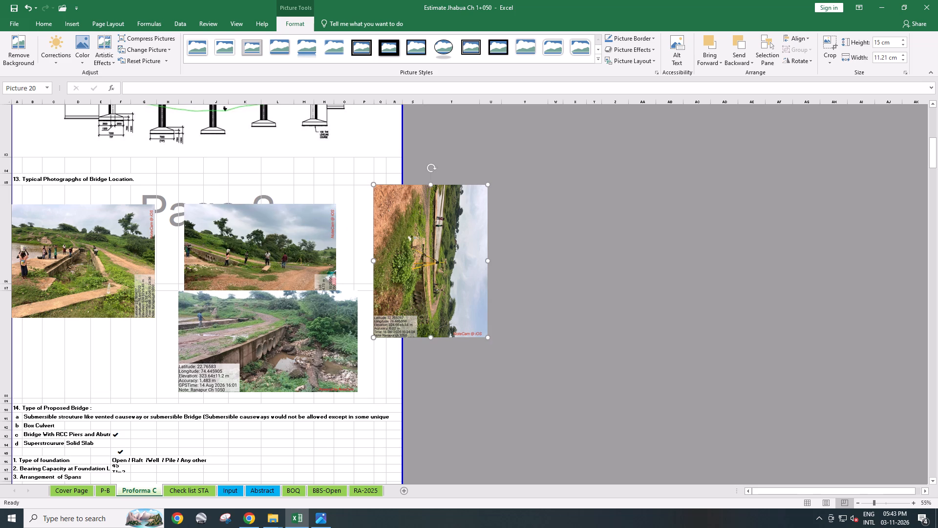
drag(433, 168, 337, 262)
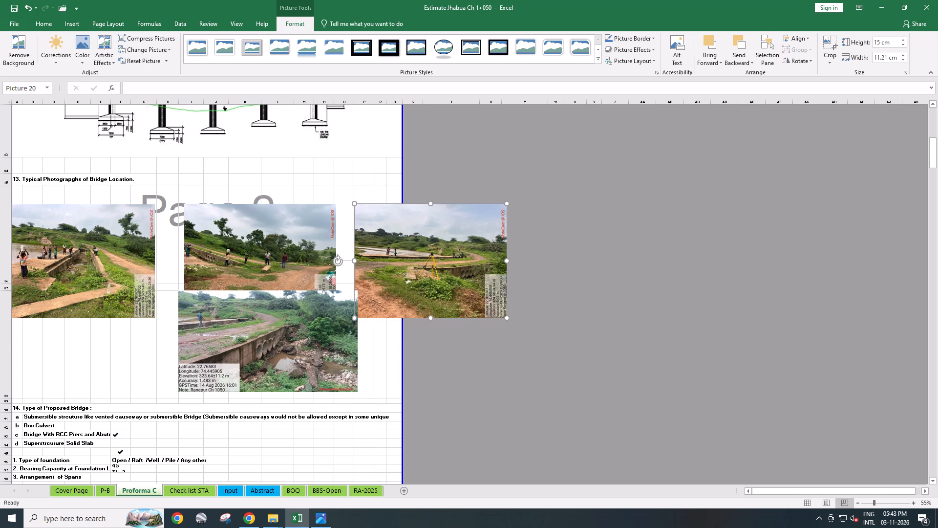
Move the first photo directly beneath the item 13 heading and squash its vertical size to about 9.7 cm.
drag(82, 257, 85, 237)
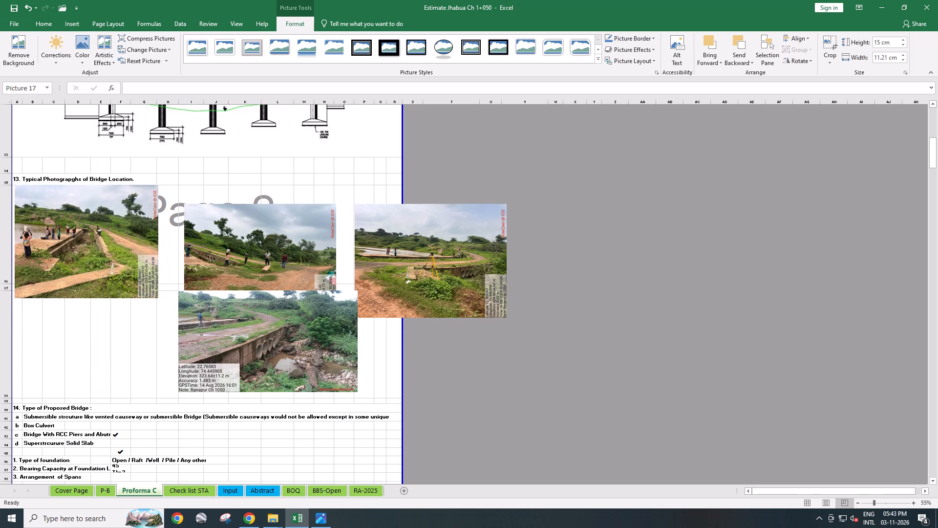
drag(85, 237, 85, 238)
drag(89, 299, 96, 284)
Arrange the other photos into a two-by-two grid: culvert photo below the first, second photo beside it, tripod photo underneath.
click(273, 335)
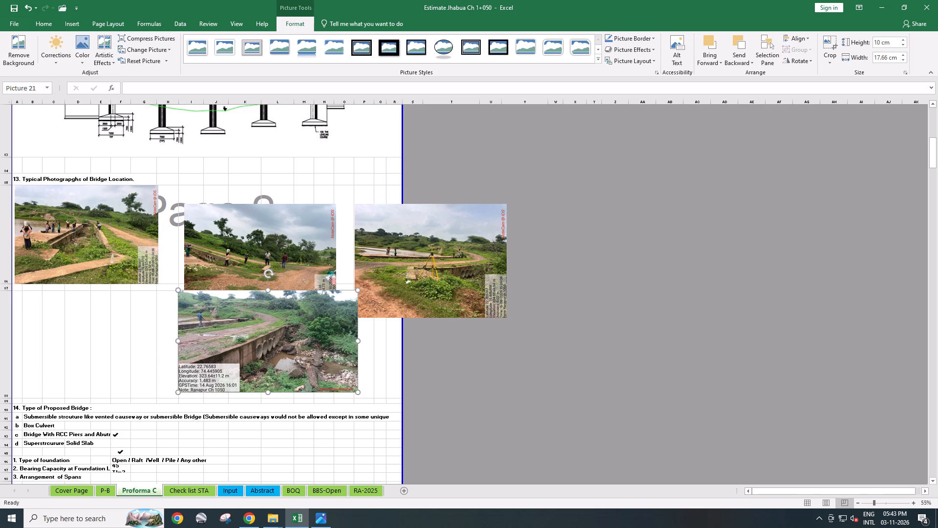
drag(262, 343, 98, 344)
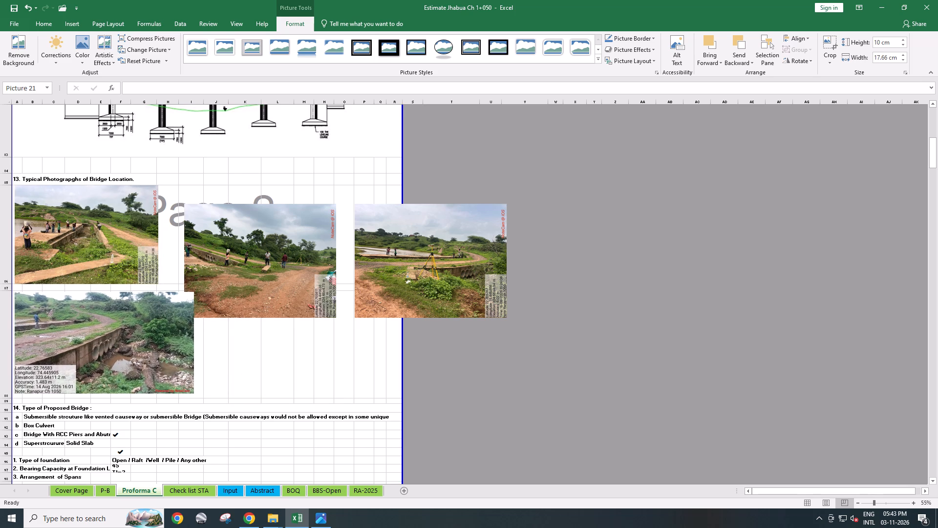
drag(98, 344, 99, 343)
drag(286, 278, 327, 258)
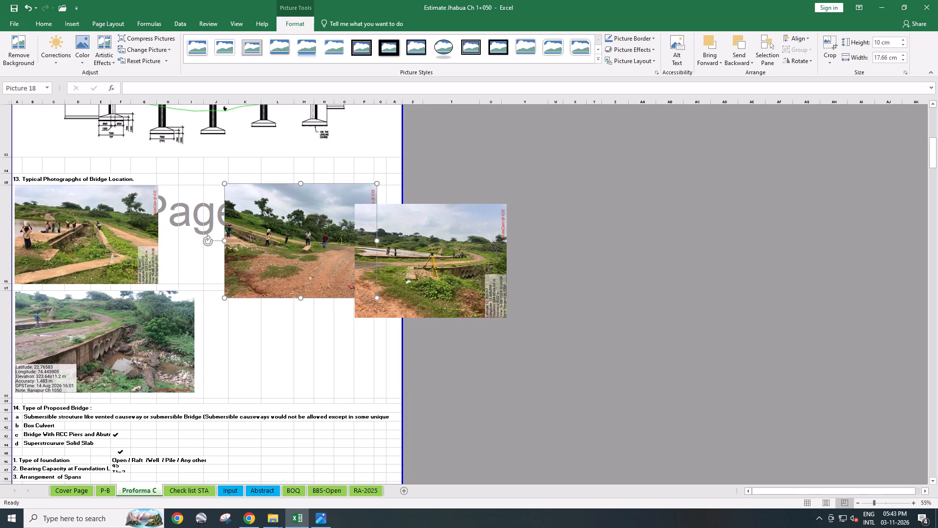
drag(403, 278, 288, 374)
click(298, 242)
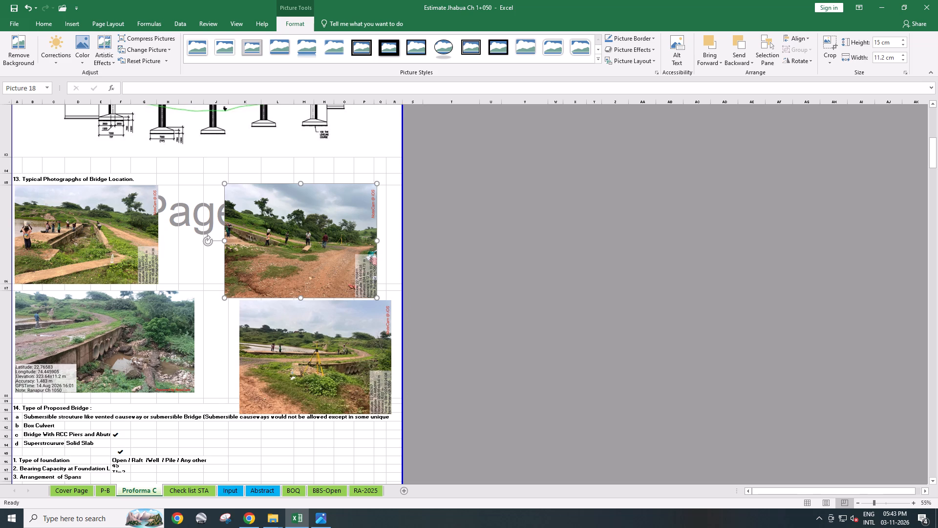
Widen the upper-left photo to about column I's edge and resize the upper-right photo to about 17.5 × 9.8 cm.
click(141, 244)
drag(159, 235, 205, 245)
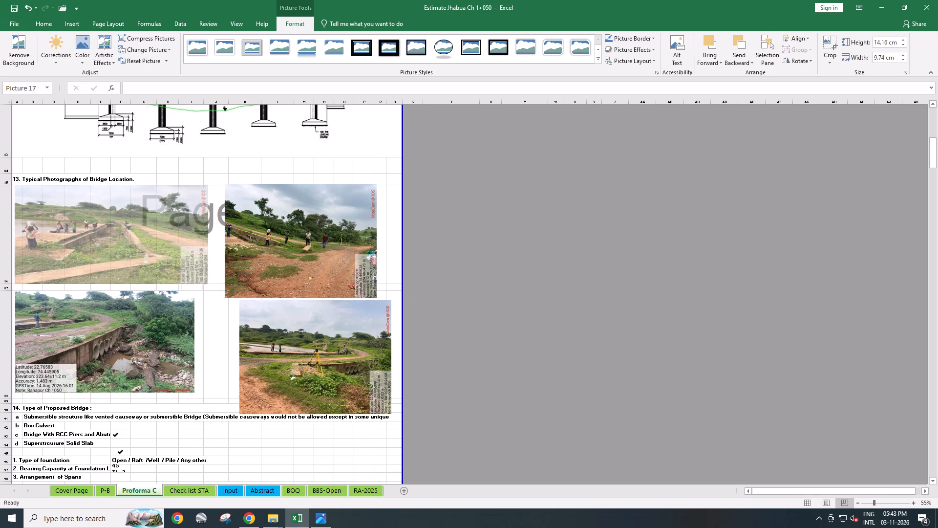
drag(205, 245, 202, 245)
click(260, 256)
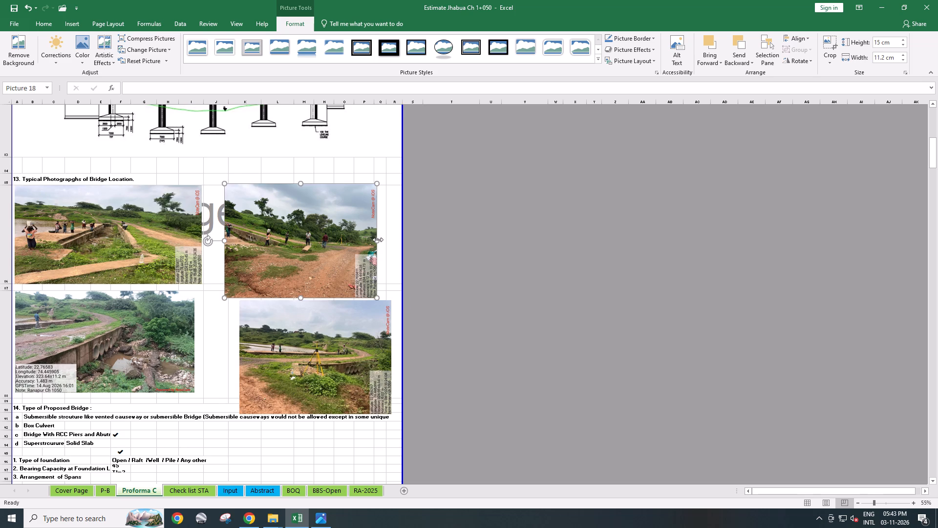
drag(378, 240, 403, 245)
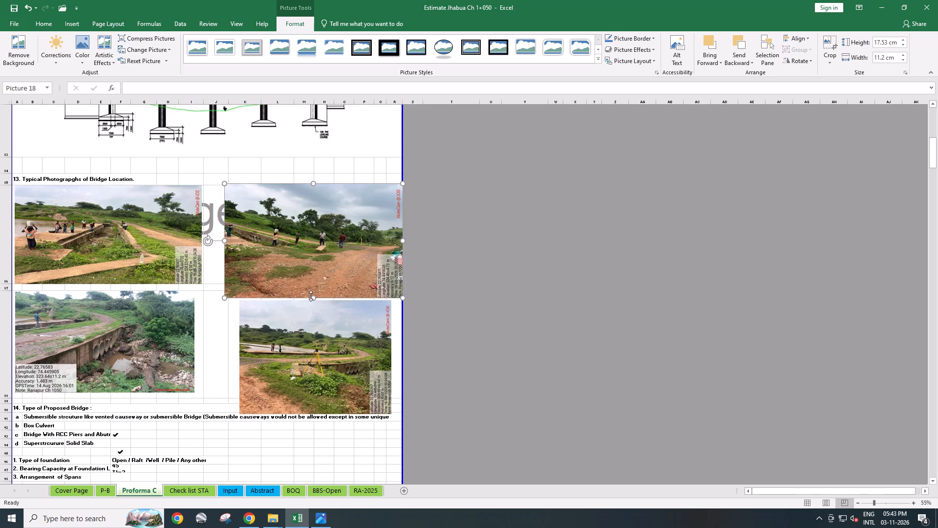
drag(312, 297, 319, 284)
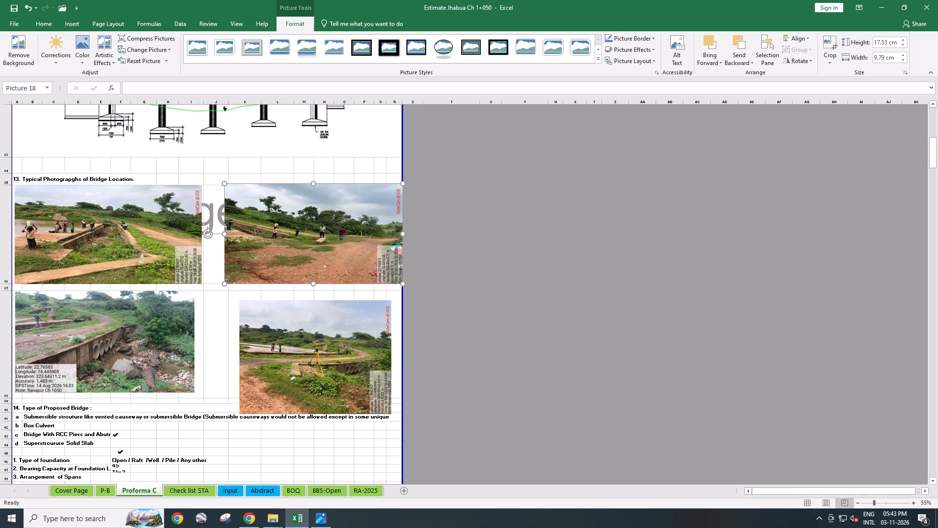
Widen the culvert photo to about 18.5 cm to match the photo above, and extend its bottom edge slightly.
click(117, 340)
drag(195, 343, 203, 343)
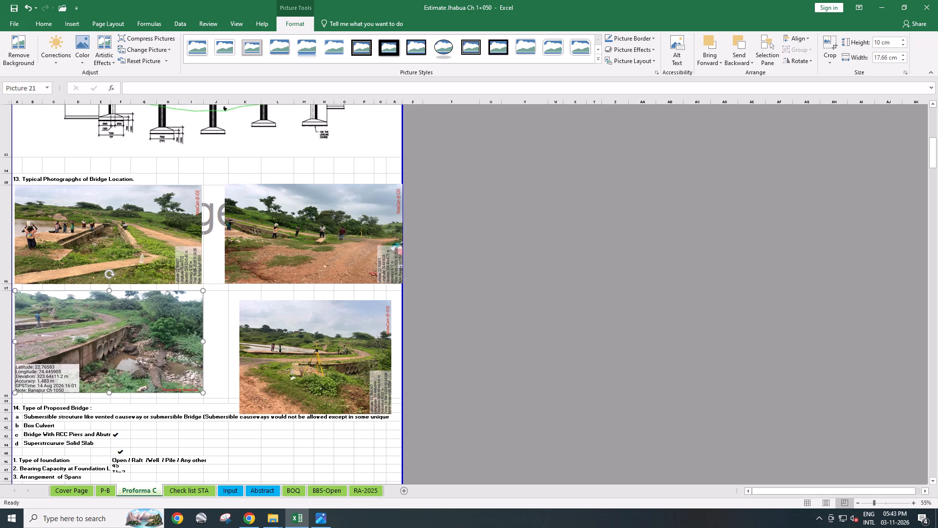
drag(108, 390, 109, 398)
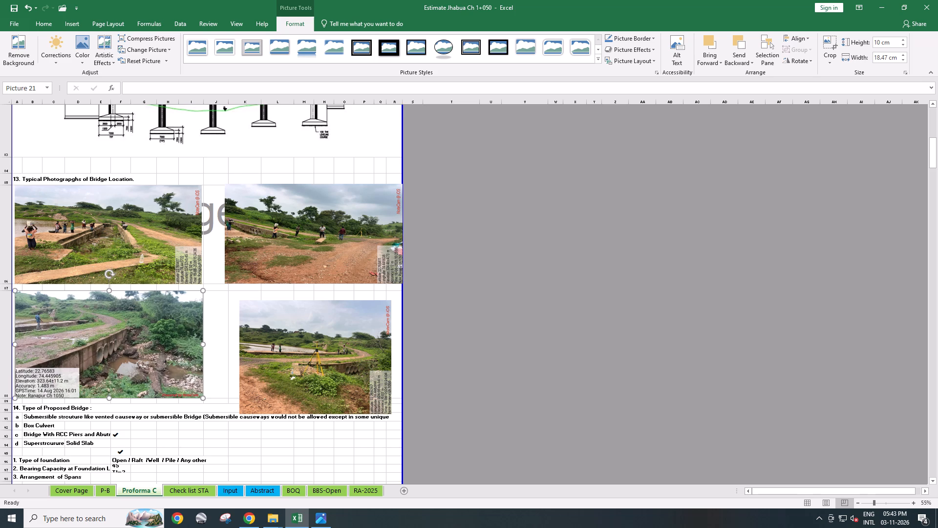
Align the tripod photo under the upper-right photo and widen it to about 17.5 cm, up to the page border.
click(338, 363)
drag(322, 356, 309, 349)
triple_click(304, 346)
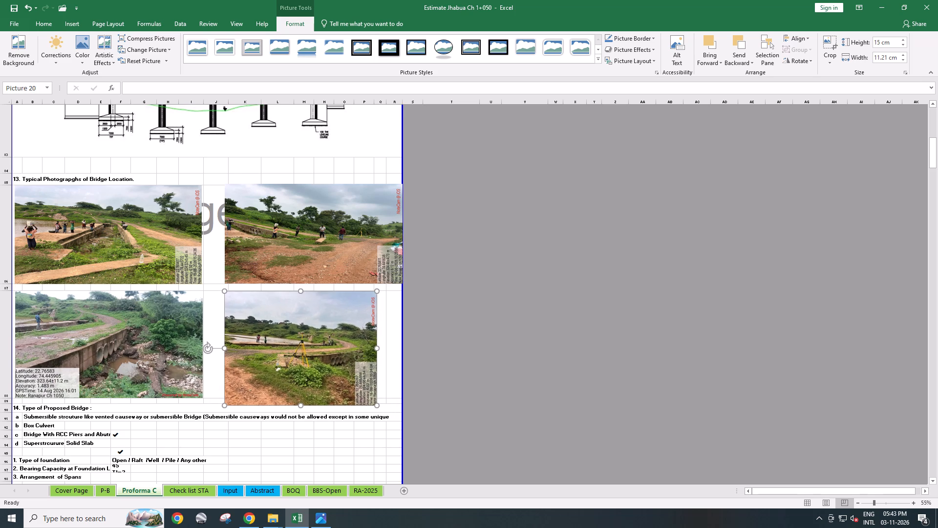
click(302, 344)
drag(375, 349, 399, 349)
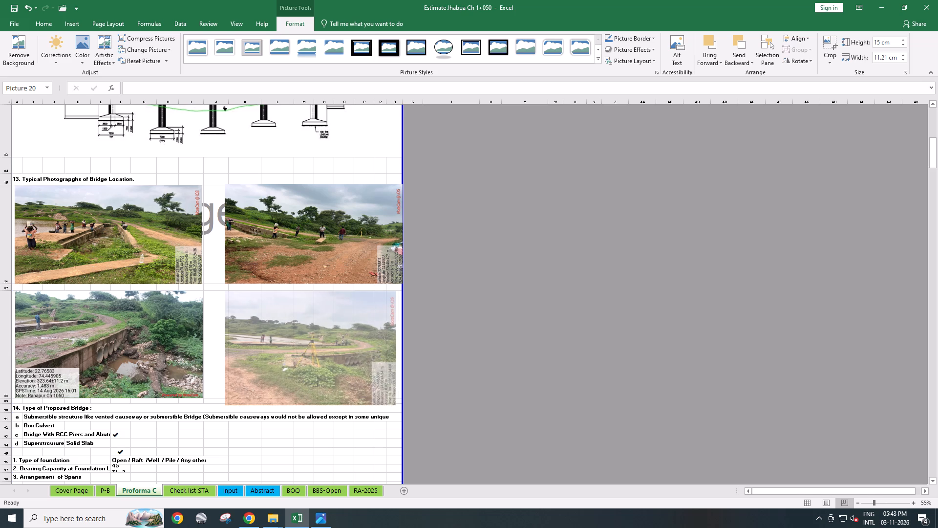
drag(399, 349, 402, 350)
Shift the upper-right photo closer to the first one and resize it to about 18.2 × 9.5 cm, reaching the page border.
drag(291, 230, 280, 232)
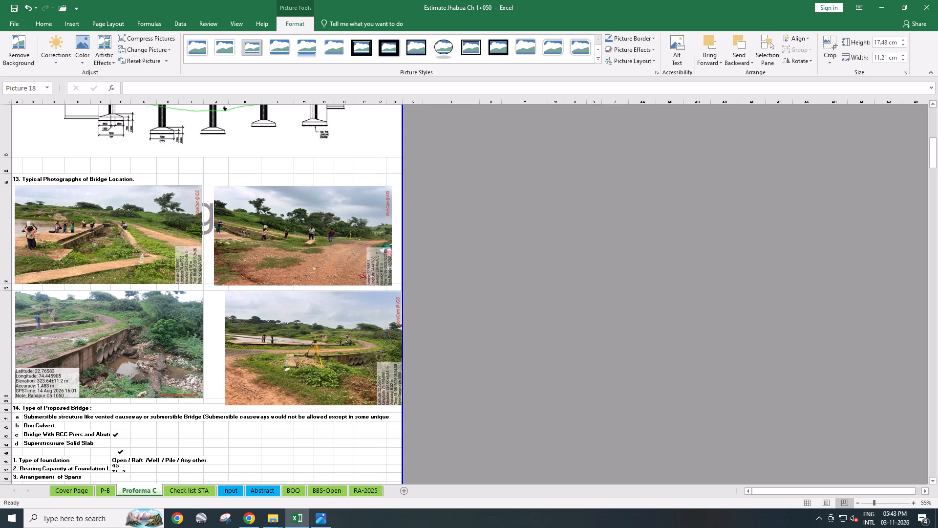
drag(280, 232, 280, 233)
click(280, 233)
click(281, 232)
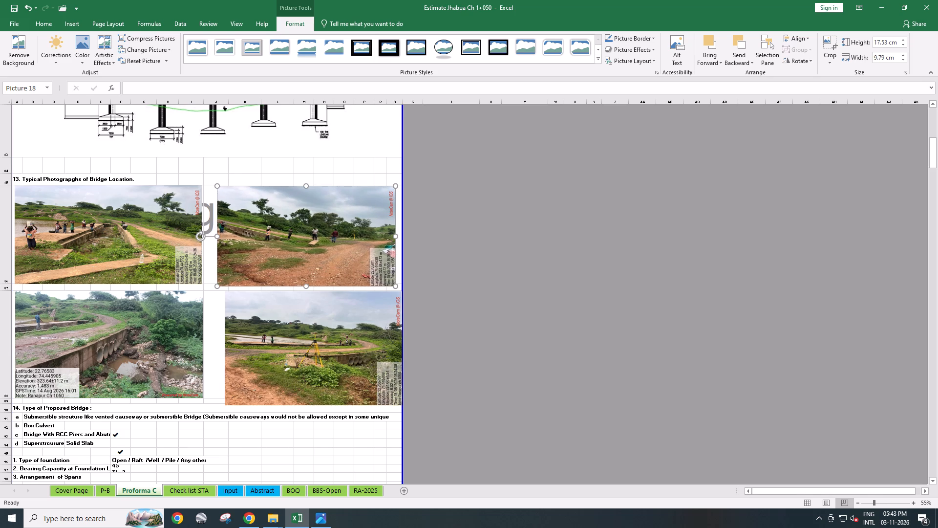
drag(395, 236, 402, 238)
click(310, 351)
click(325, 276)
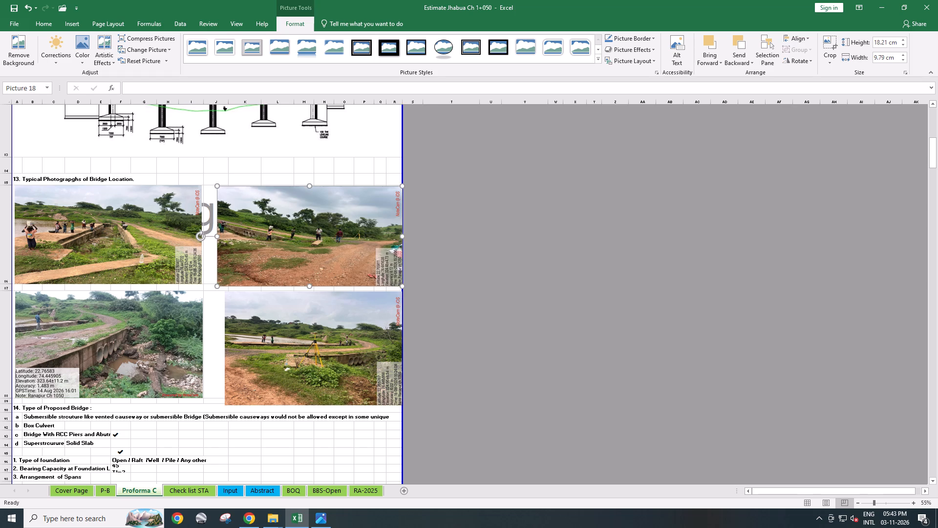
click(310, 285)
Align the tripod photo with the photo above, squash its vertical size to about 10.5 cm and widen it to the page border.
drag(284, 339, 275, 340)
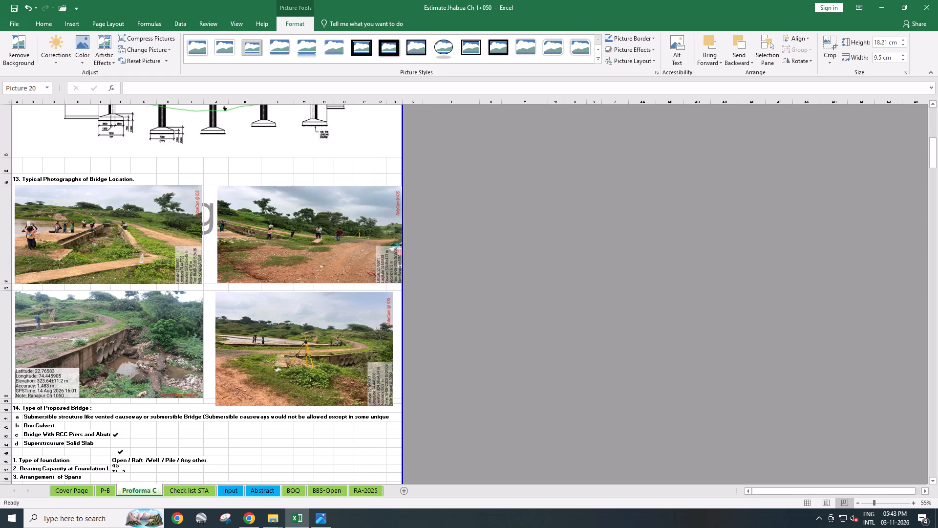
drag(275, 340, 275, 339)
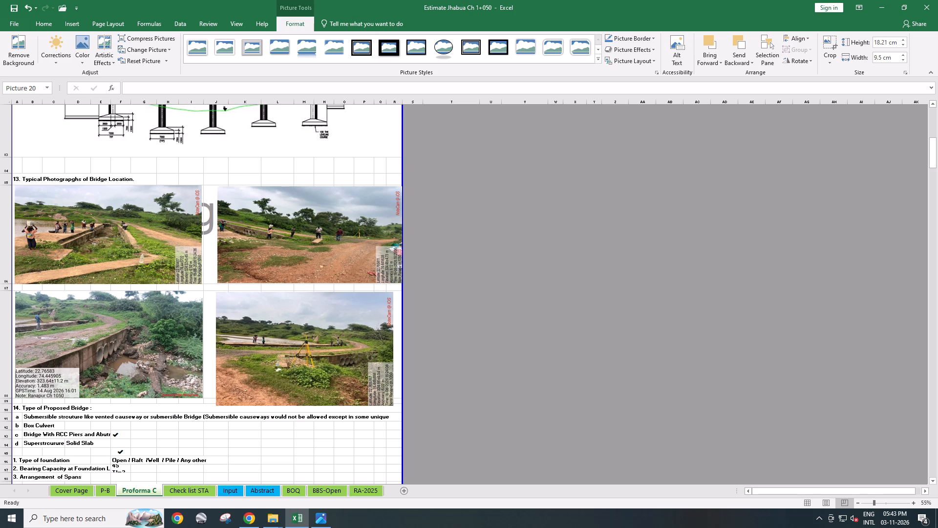
drag(275, 339, 275, 338)
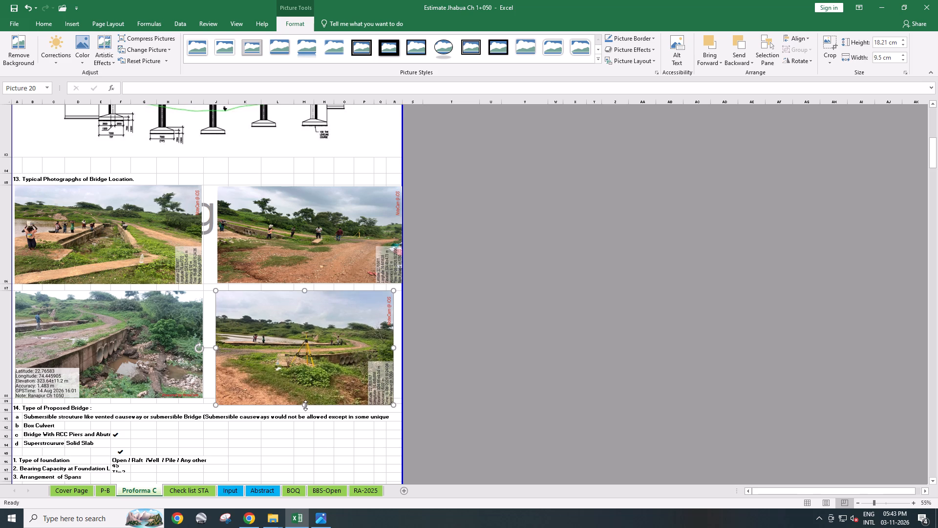
drag(303, 405, 304, 397)
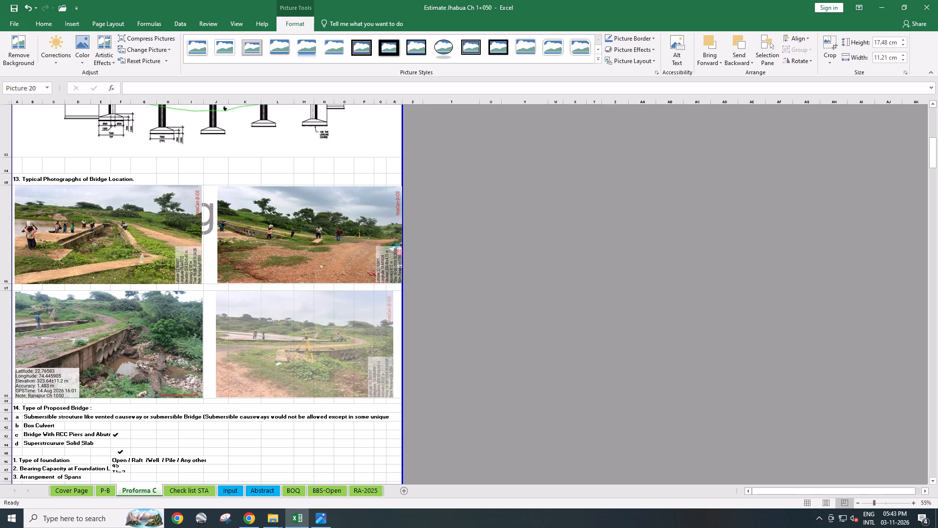
drag(304, 397, 304, 398)
drag(393, 344, 403, 345)
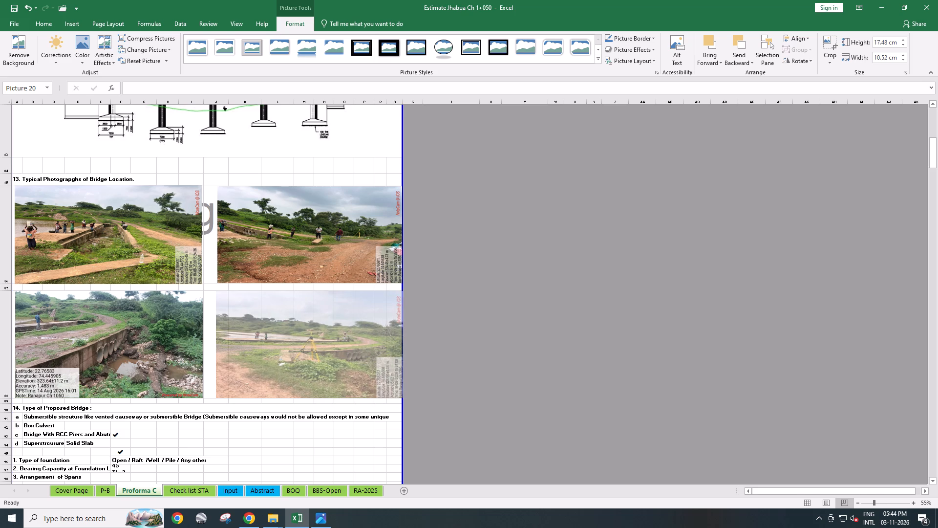
drag(403, 345, 402, 346)
Deselect the photos and save the Estimate Jhabua Ch 1+050 workbook.
click(241, 431)
key(ctrl+s)
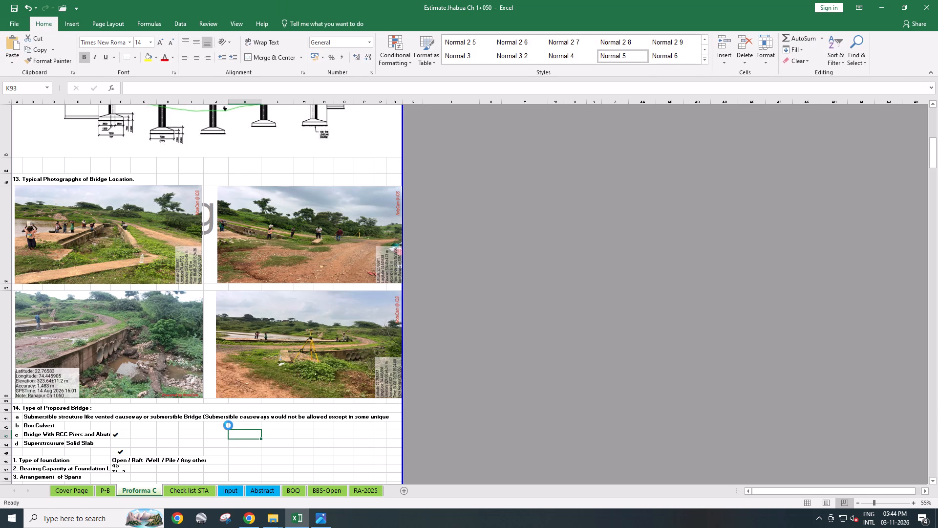
Widen the two upper location photos slightly toward each other to match the photos below, and save the workbook.
click(183, 240)
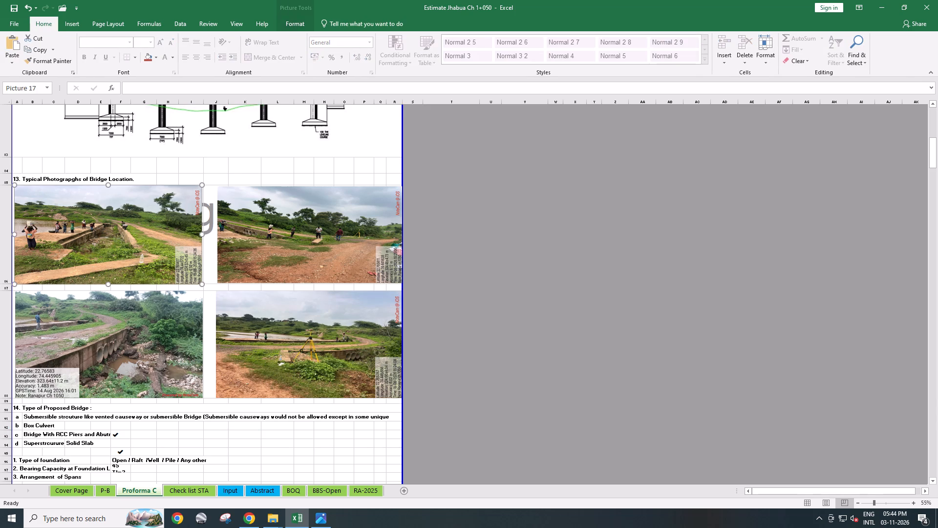
click(202, 235)
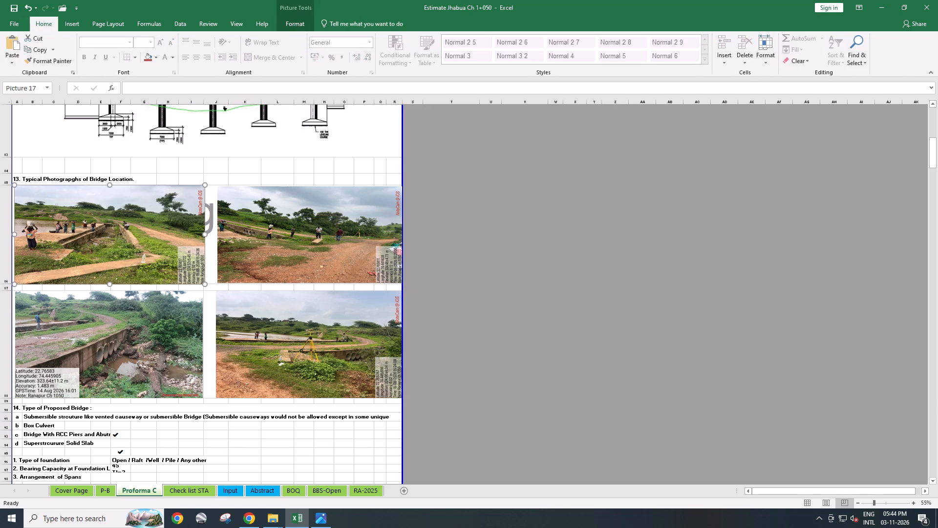
click(237, 242)
click(218, 235)
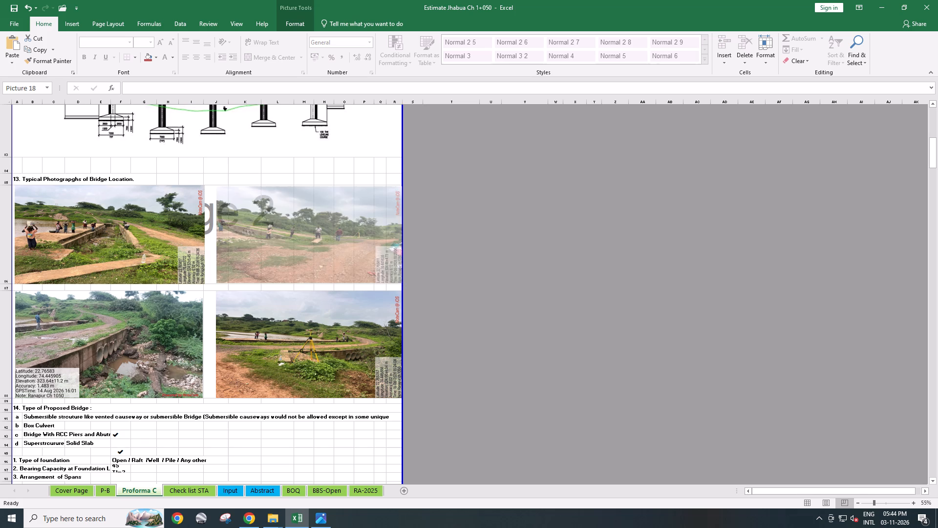
click(208, 365)
key(ctrl+s)
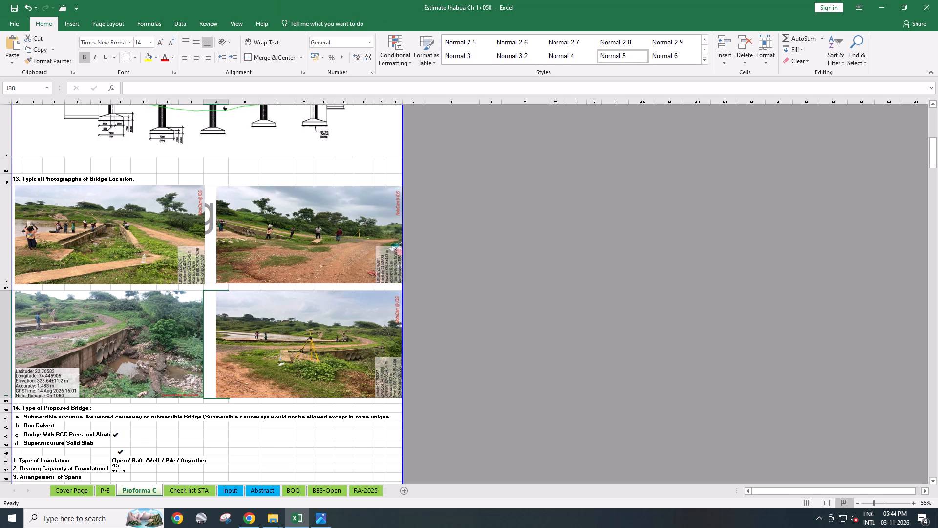
Export the Cover Page, P-B, Proforma C, Check list STA, BOQ and BBS-Open sheets together as PDF Estimate Jhabua Ch 1+050 in COST ESTIMATE.
scroll(199, 325, up, 6)
click(63, 494)
ctrl+click(98, 492)
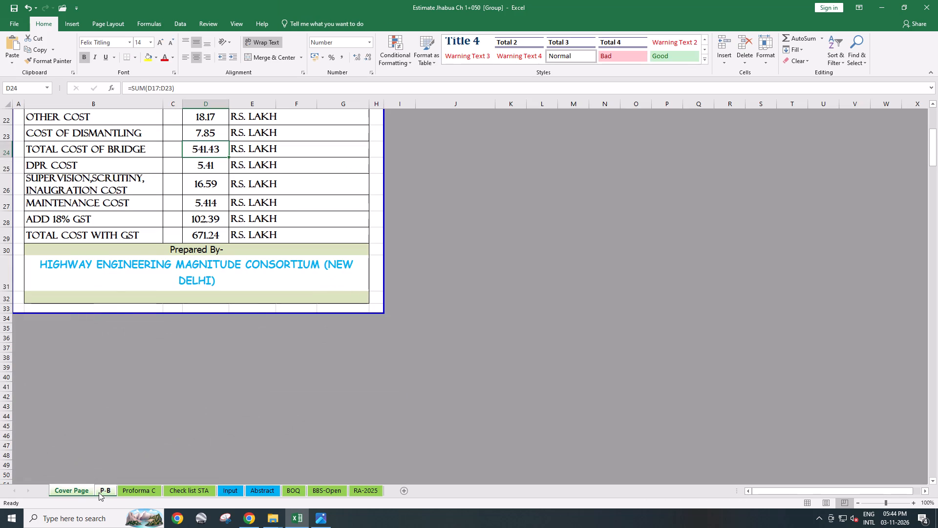
ctrl+click(131, 492)
ctrl+click(184, 492)
ctrl+click(292, 494)
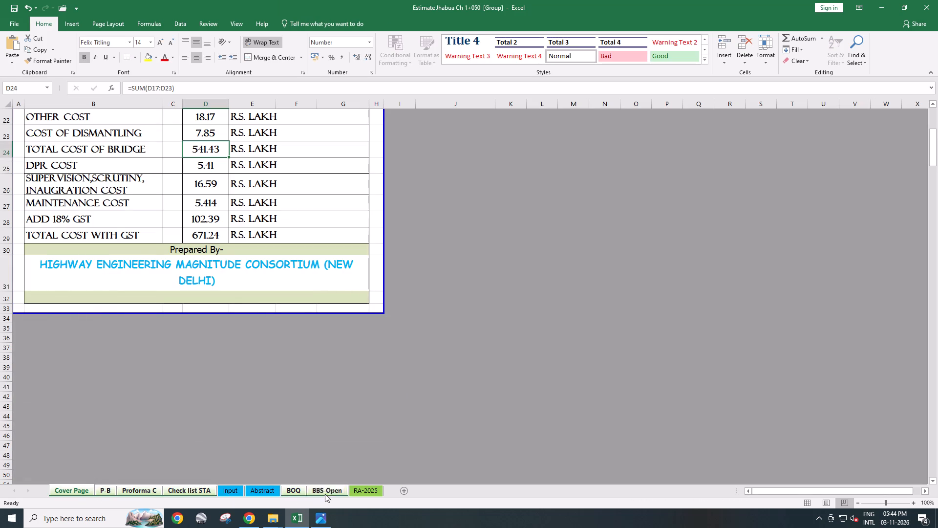
ctrl+click(325, 494)
click(17, 22)
click(32, 121)
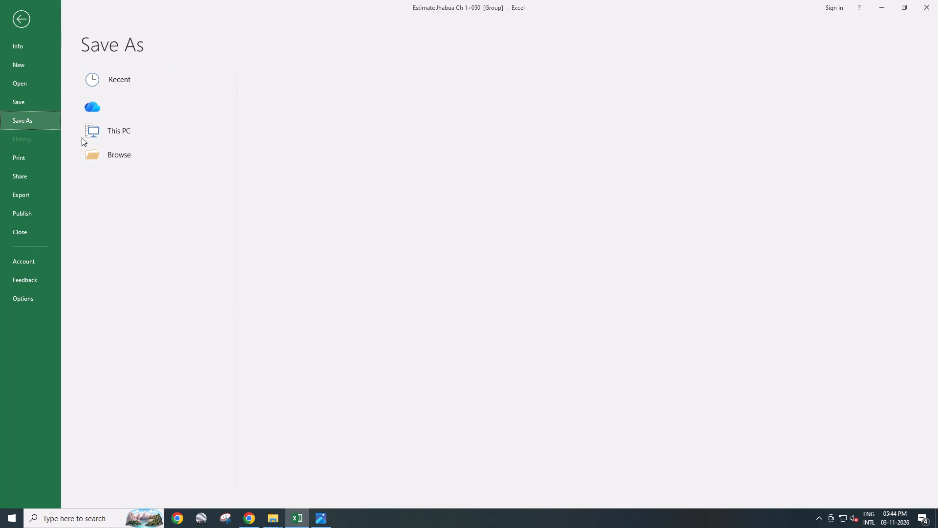
click(118, 176)
click(102, 208)
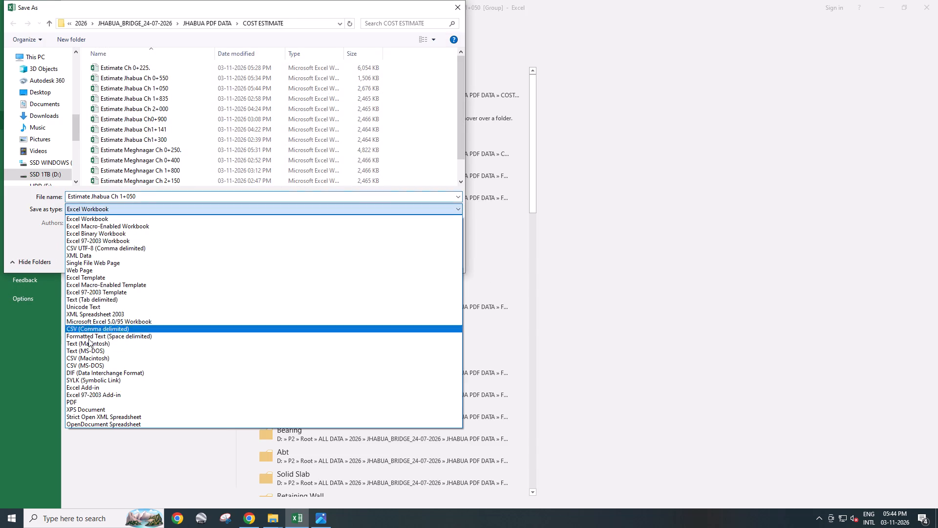
click(79, 399)
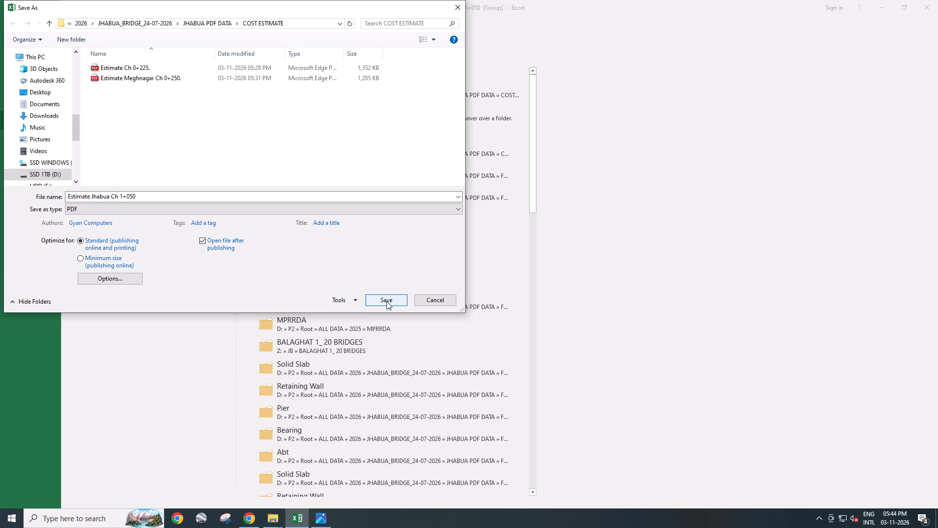
click(386, 301)
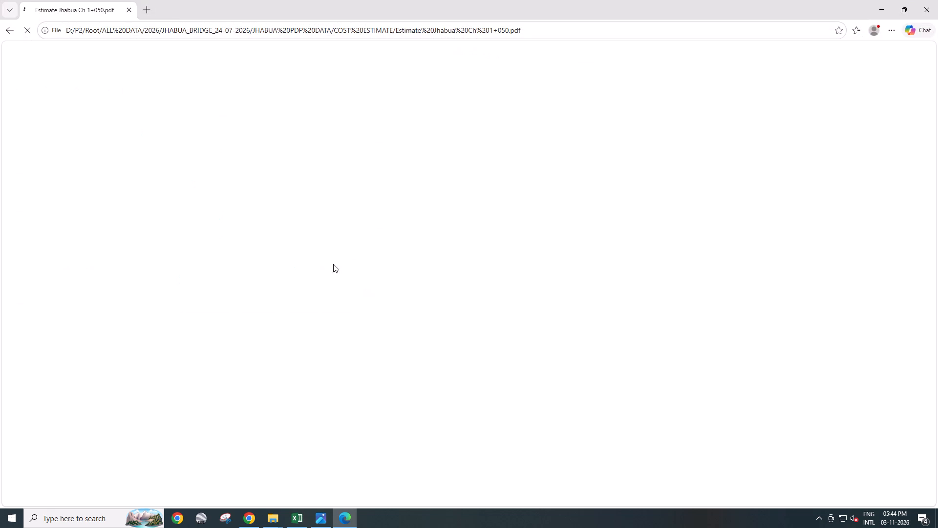
Check the Proforma C sketches and location photographs in the exported Ch 1+050 PDF, and close it.
ctrl+scroll(409, 196, down, 5)
scroll(409, 196, up, 1)
scroll(409, 196, down, 14)
scroll(409, 196, up, 5)
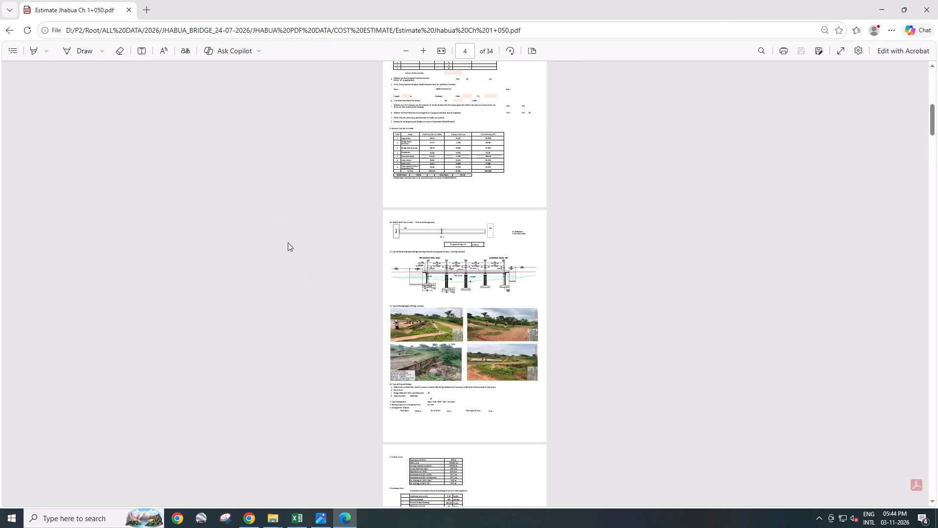
click(932, 0)
Close the Estimate Jhabua Ch 1+050 workbook and the photo viewer.
click(921, 38)
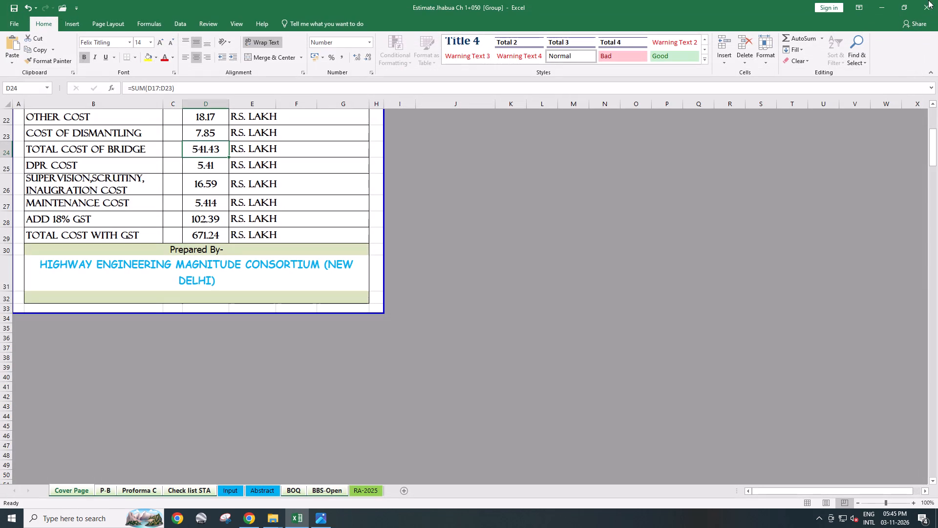
click(934, 2)
click(782, 105)
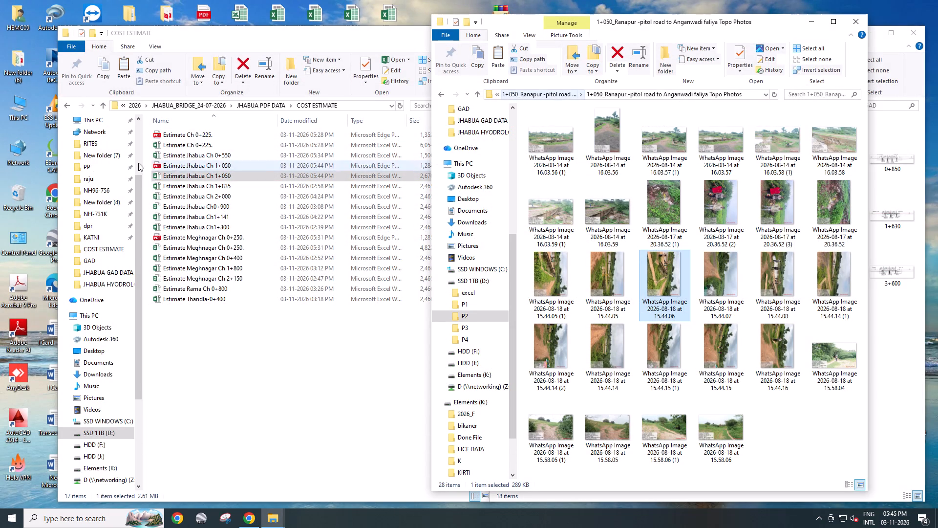
Open the Estimate Jhabua Ch 0+550 workbook from the COST ESTIMATE folder.
click(208, 153)
double_click(208, 153)
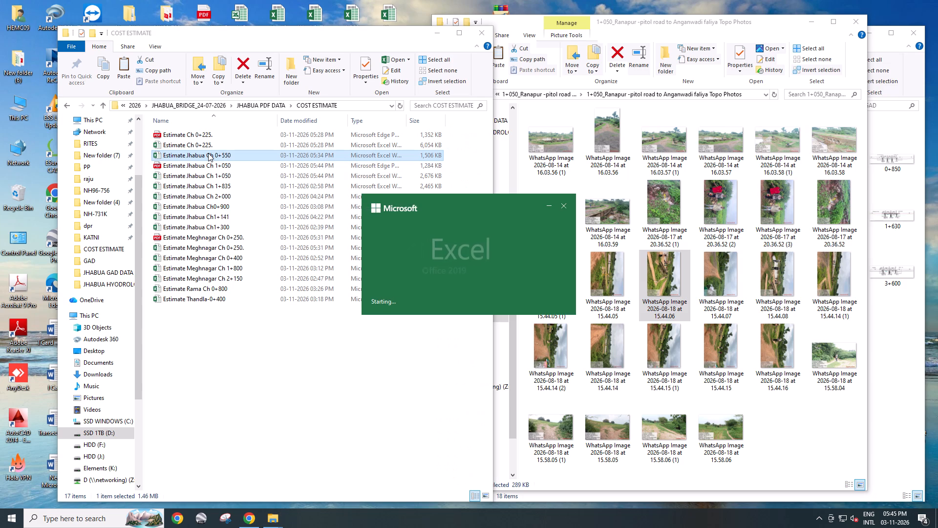
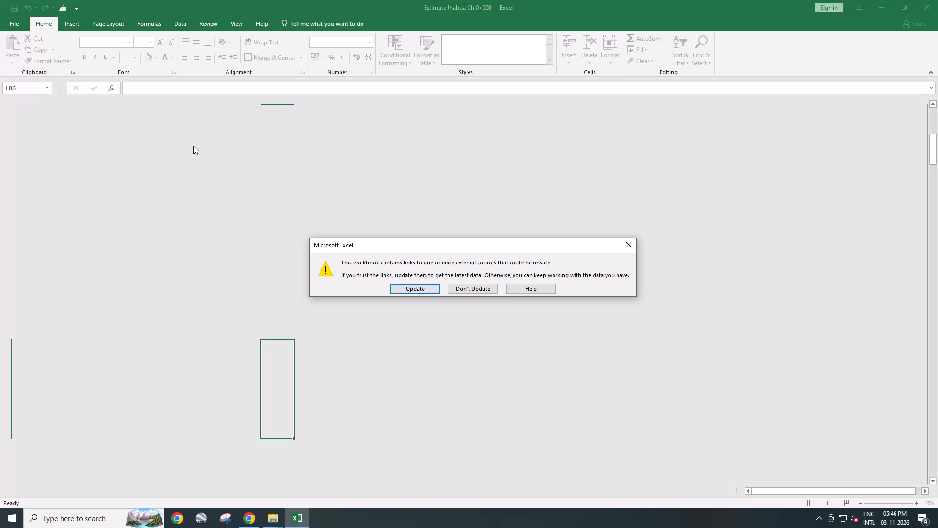
Dismiss the external links prompt without updating the links.
click(629, 249)
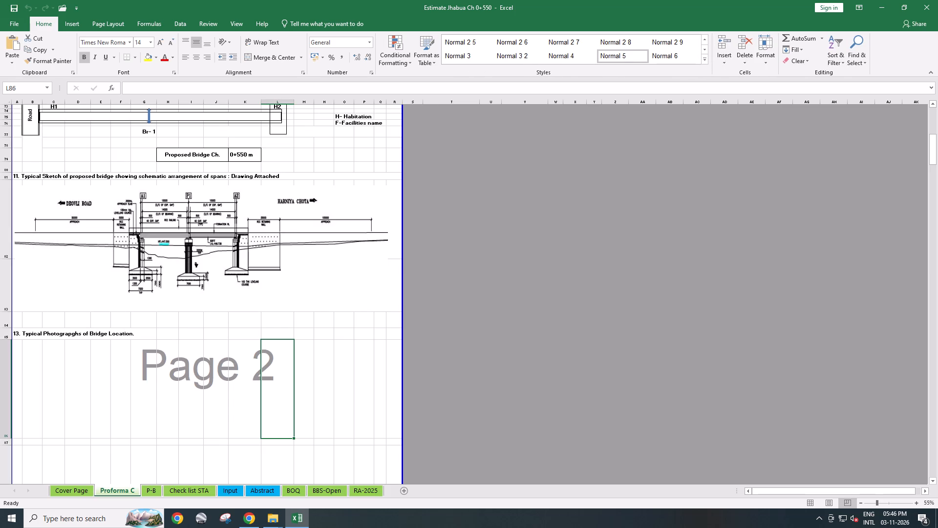
Open site photo 10.40.40 from the 0+550_Deovli road to Jharniya chota Topo Photos folder for the Proforma C photographs section.
scroll(240, 292, down, 3)
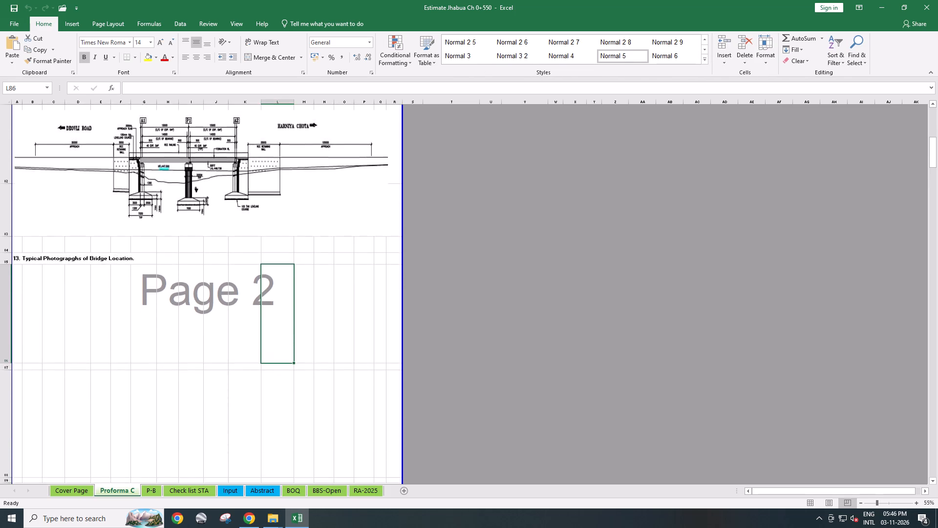
scroll(240, 292, down, 1)
click(269, 525)
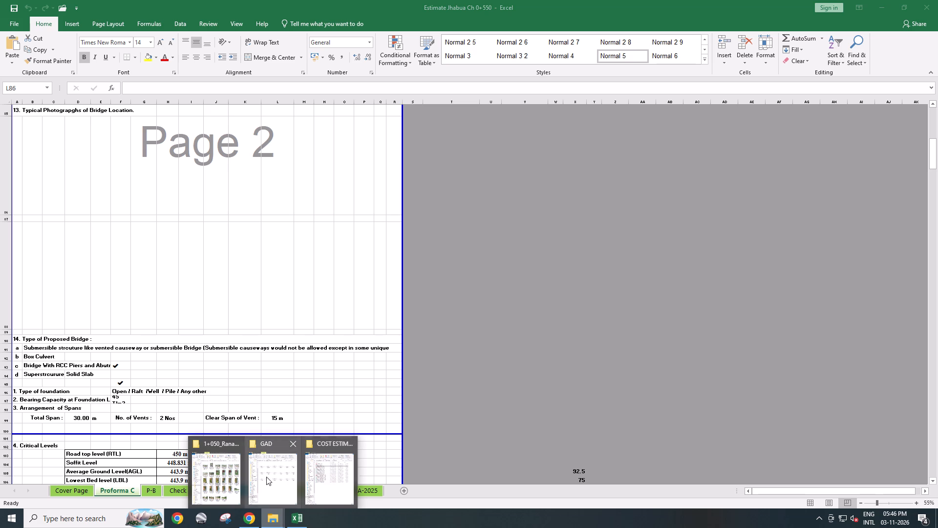
click(214, 477)
click(556, 94)
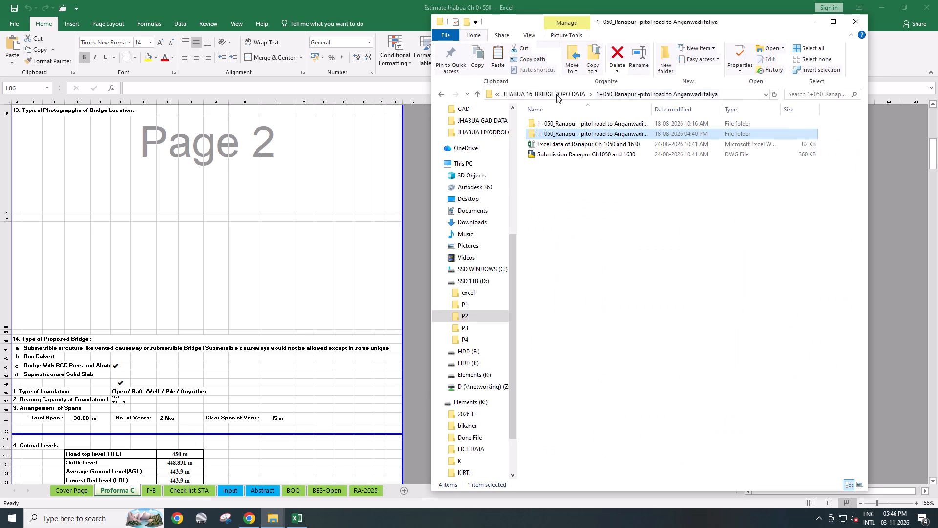
click(556, 94)
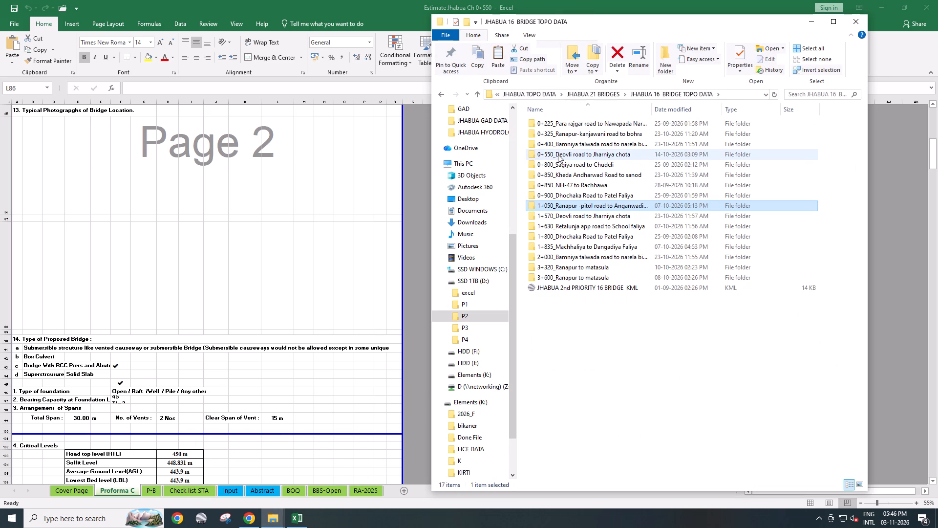
double_click(558, 154)
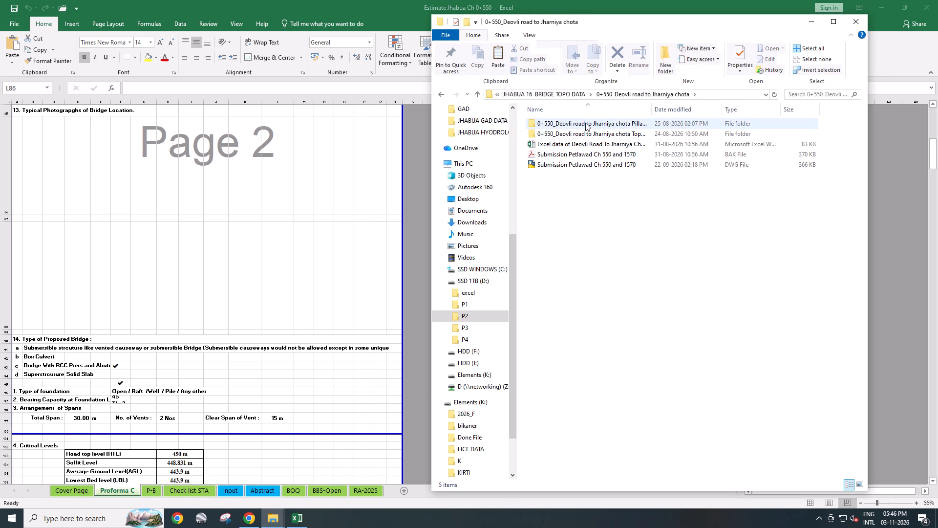
double_click(589, 130)
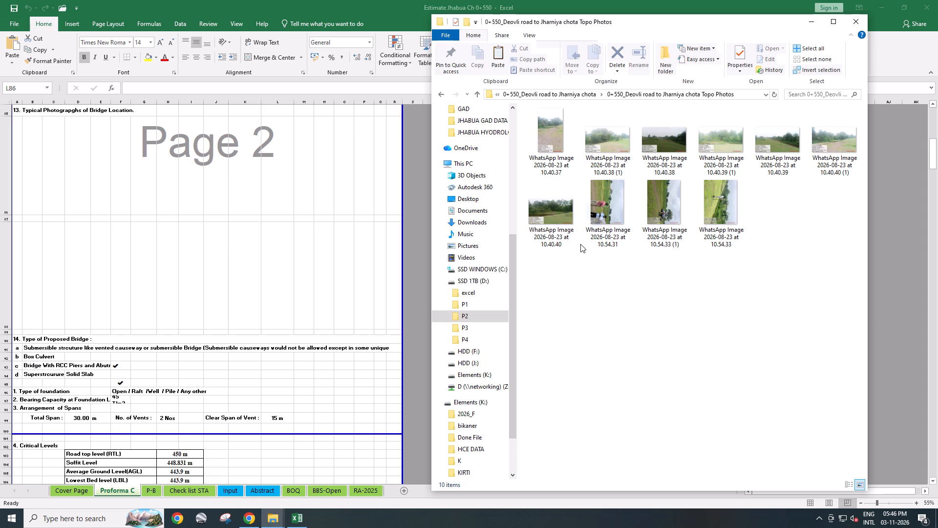
double_click(561, 219)
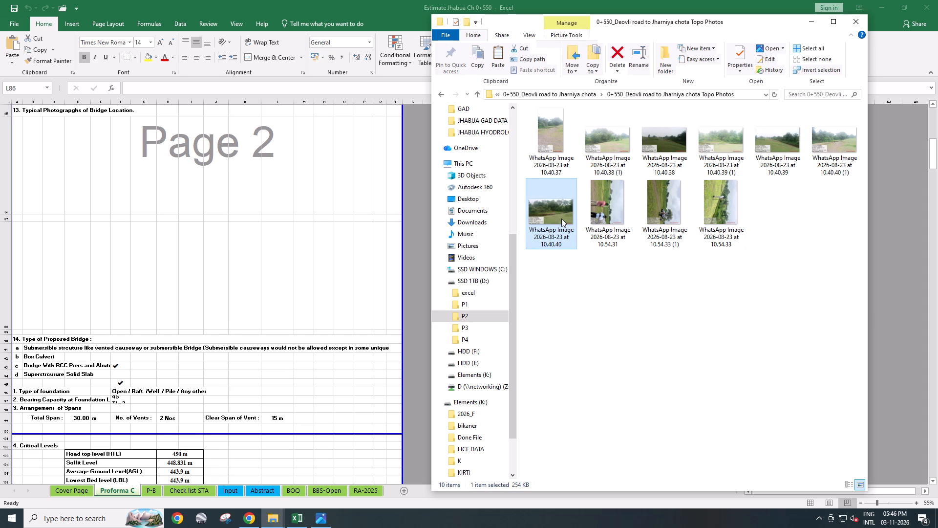
click(331, 520)
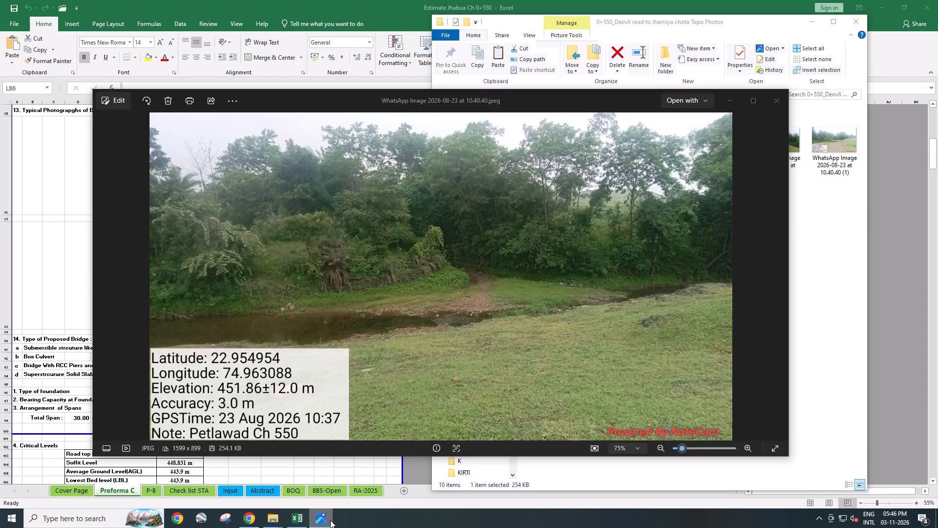
Copy photo 10.40.40 into cell B86 under Typical Photographs of Bridge Location and set its height to 10 cm.
right_click(403, 290)
click(422, 303)
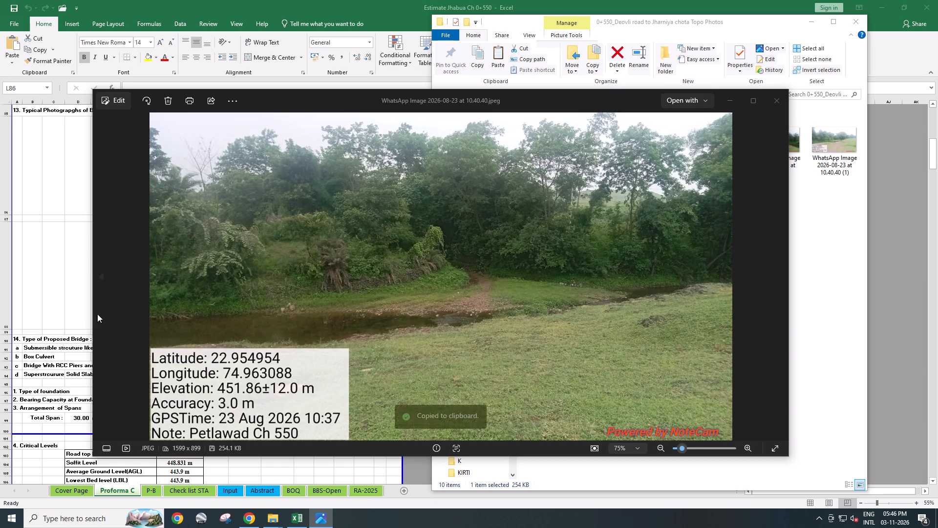
click(67, 266)
click(29, 159)
key(ctrl+v)
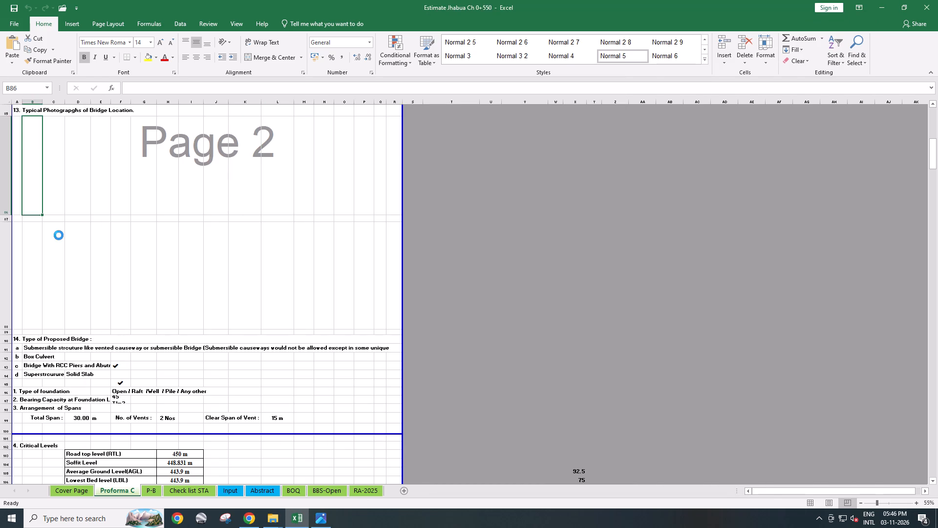
double_click(165, 229)
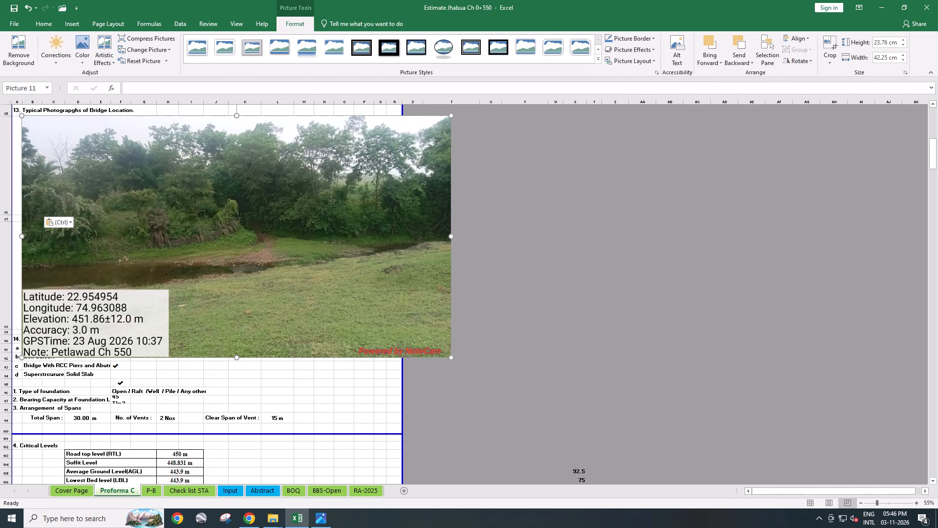
click(881, 40)
text(10)
key(Return)
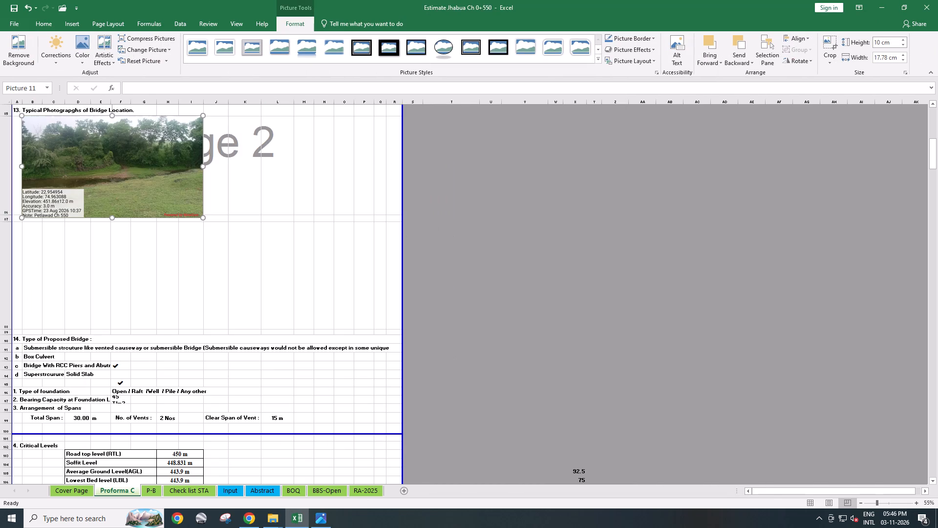
Copy the sideways surveyor photo 10.54.33 into the bridge location photographs section and set its height to 10 cm.
key(alt+Tab)
click(775, 278)
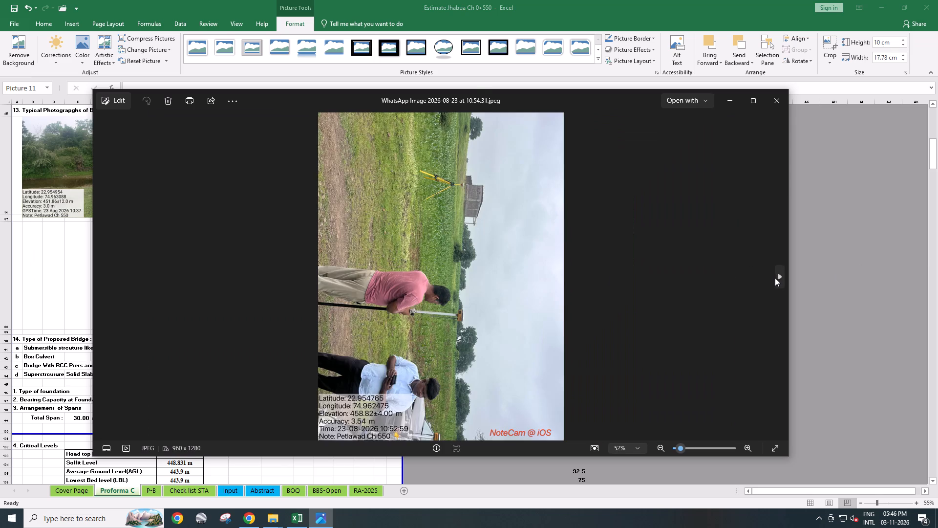
click(775, 278)
click(775, 278)
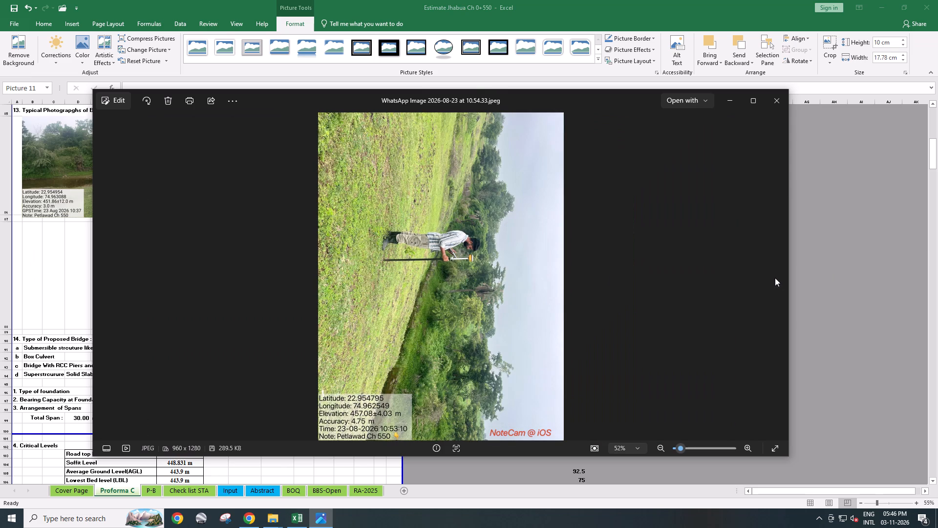
click(775, 278)
right_click(430, 278)
click(447, 294)
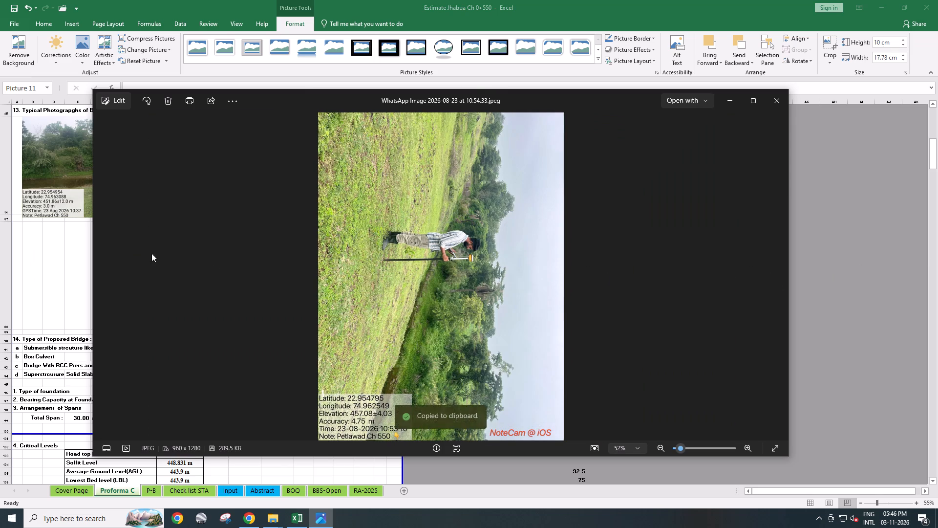
click(73, 249)
key(ctrl+v)
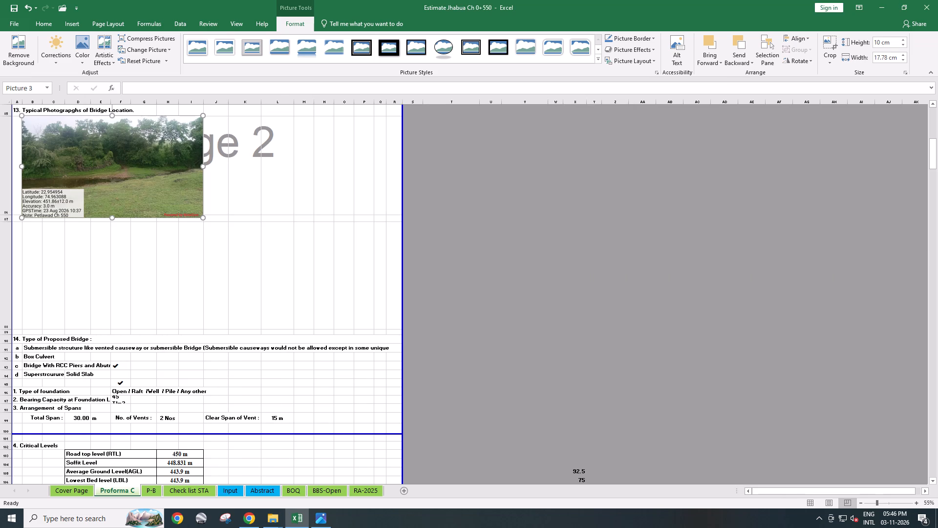
double_click(241, 256)
click(887, 43)
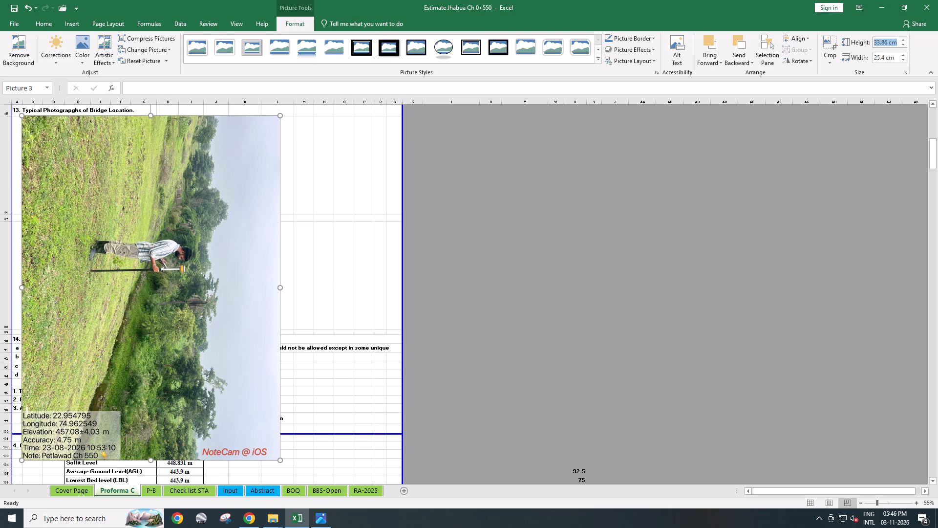
text(10)
key(Return)
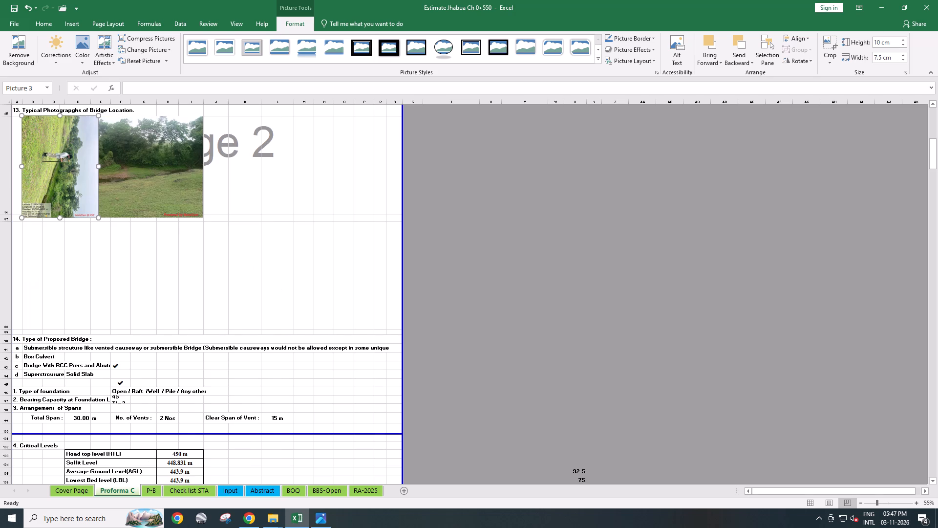
Move the surveyor photo to the right of the stream photo and rotate it a quarter turn so the surveyor stands upright.
scroll(122, 241, up, 2)
drag(67, 331, 258, 335)
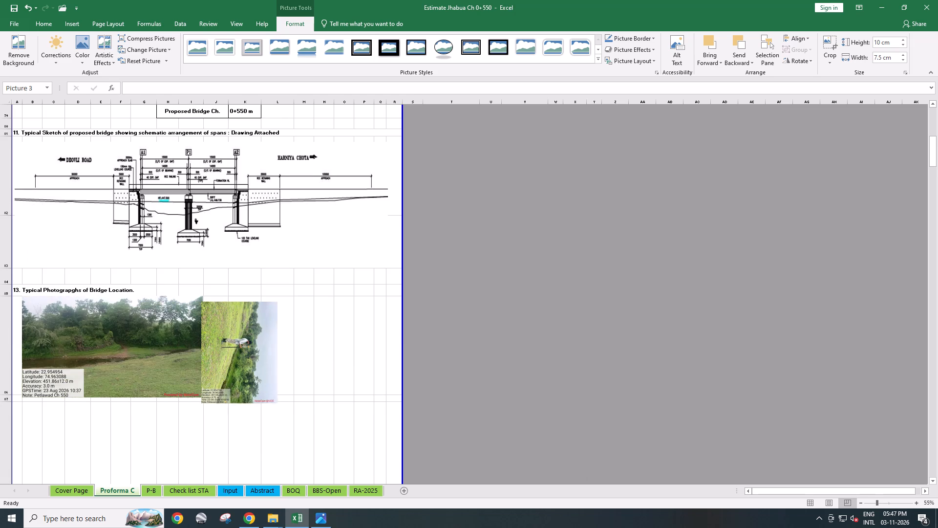
drag(258, 335, 294, 331)
drag(288, 280, 229, 339)
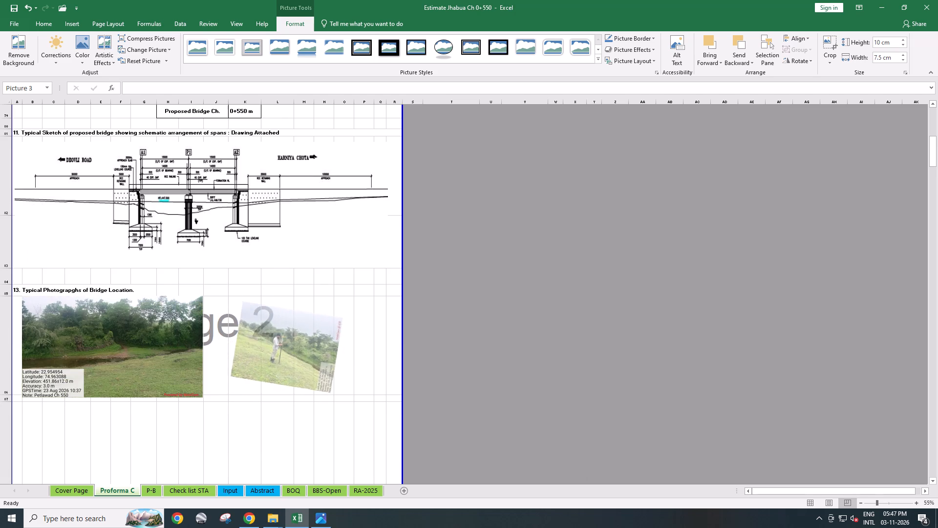
Straighten the tilted surveyor photo until its edges are level.
drag(229, 339, 226, 349)
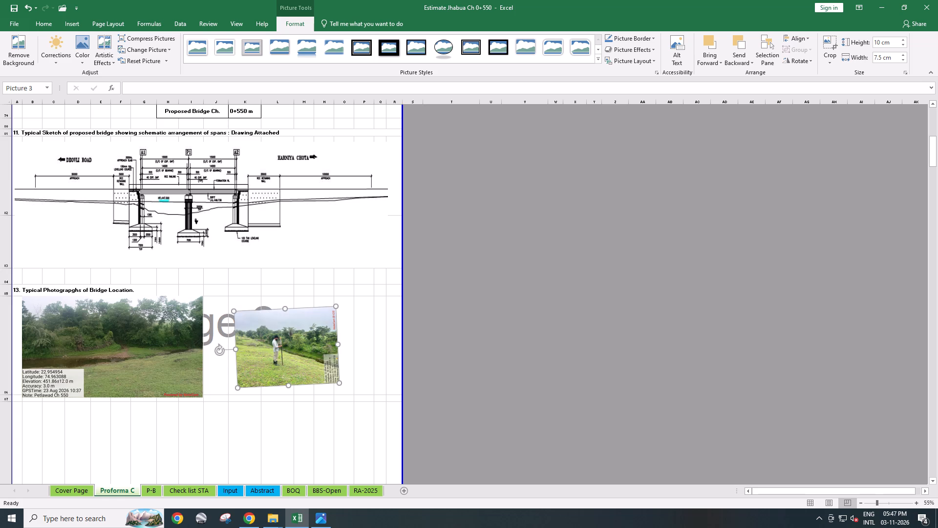
drag(217, 353, 219, 348)
Enlarge the surveyor photo to about 16.5 cm height and 12.3 cm width, and align its top edge beside the stream photo.
scroll(281, 305, down, 1)
click(299, 312)
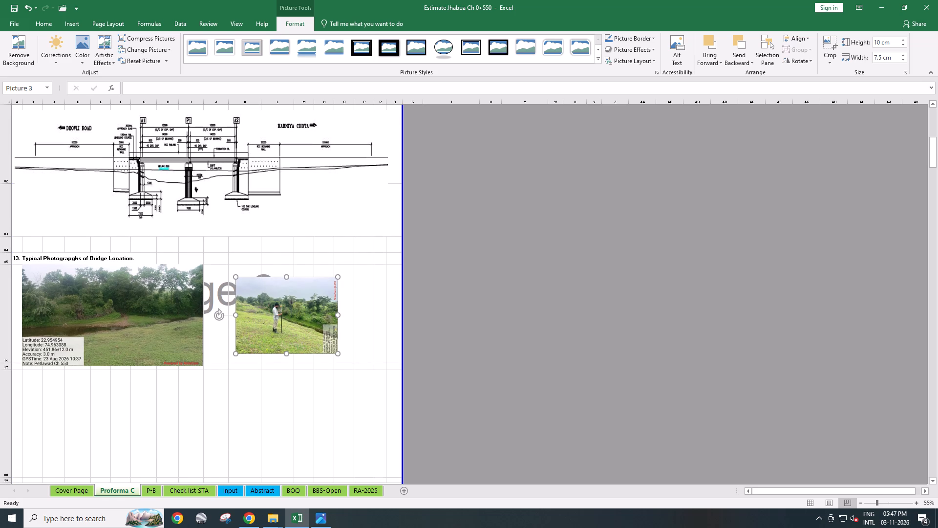
drag(339, 351, 403, 368)
drag(349, 354, 341, 351)
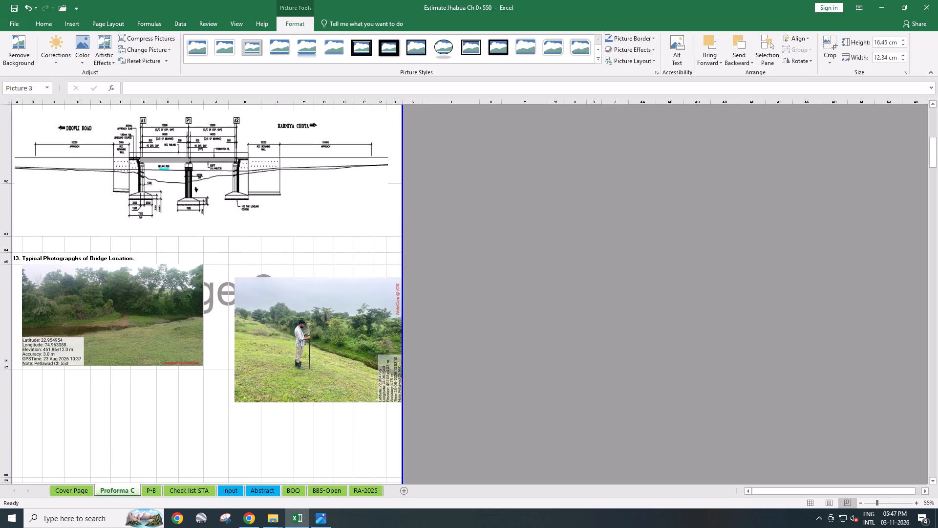
drag(341, 351, 328, 341)
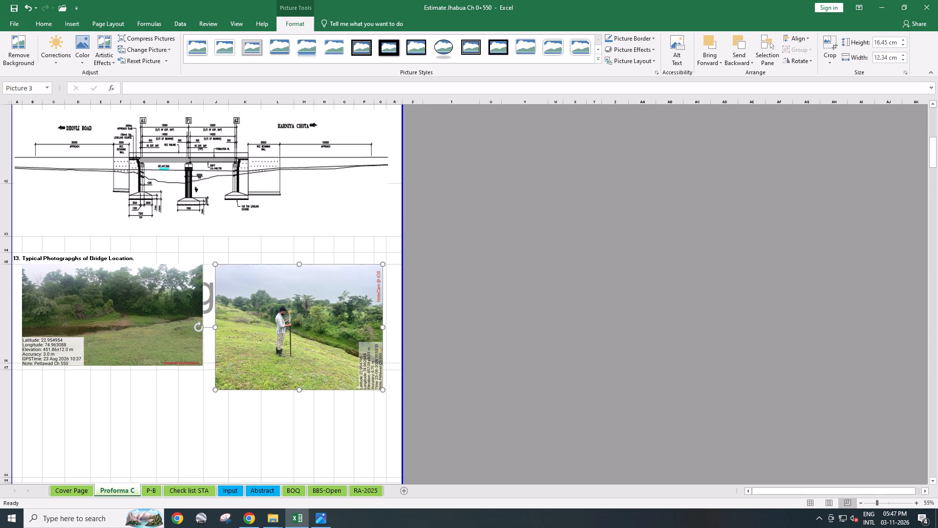
Switch to Photos and go back through the site photos to the 10.40.39 image.
key(alt+Tab)
click(777, 274)
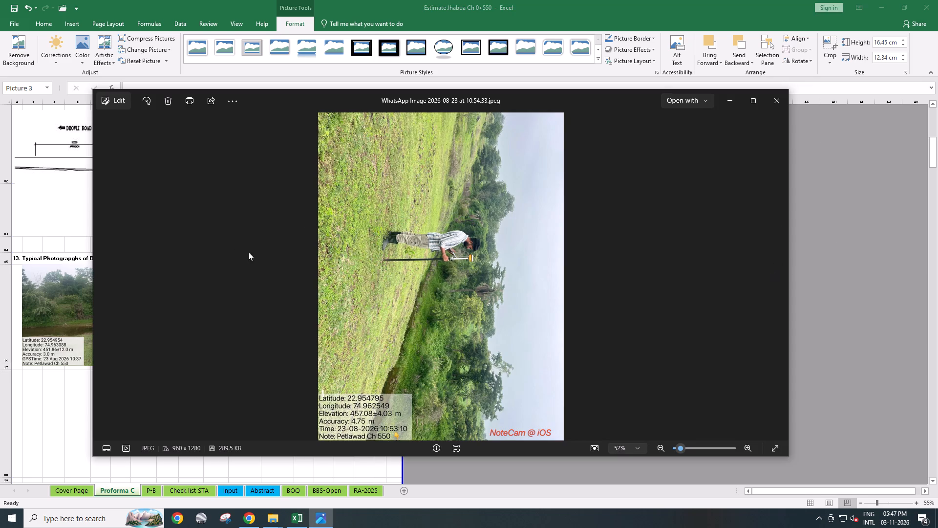
click(104, 270)
click(104, 270)
click(104, 271)
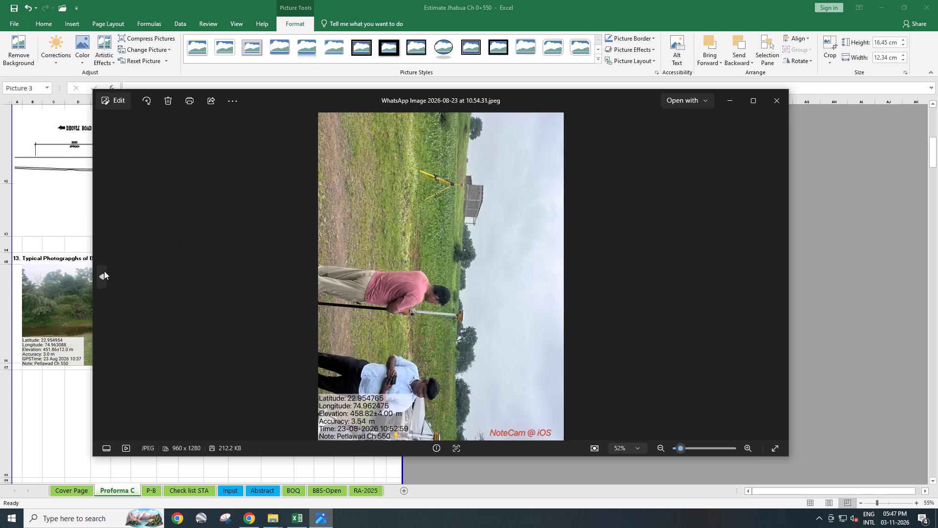
click(104, 271)
click(104, 271)
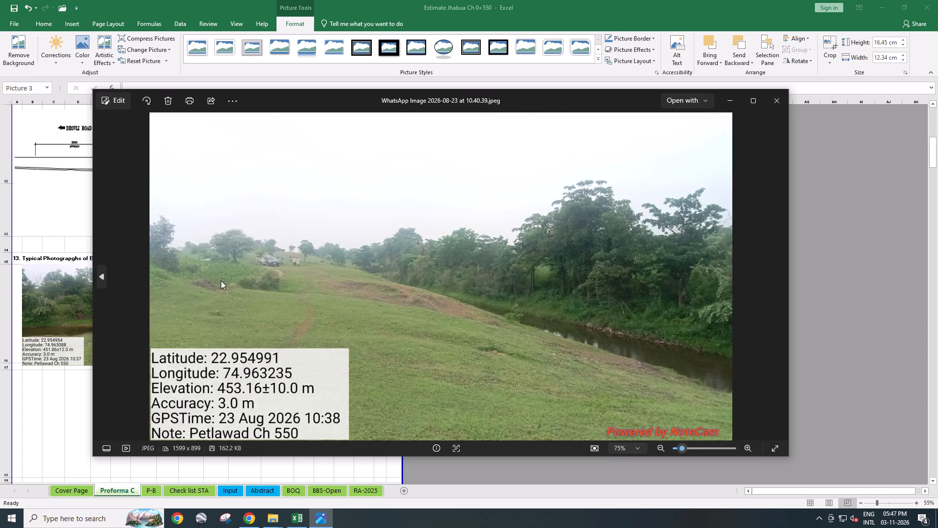
Copy photo 10.40.39 into cell B88 below the stream photo and set its height to 10 cm.
right_click(409, 301)
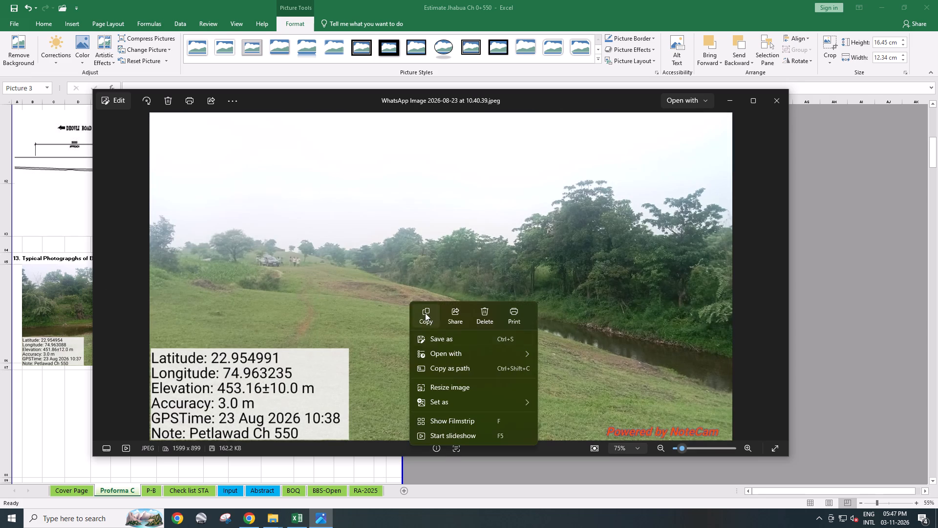
click(425, 313)
click(72, 379)
scroll(118, 374, down, 1)
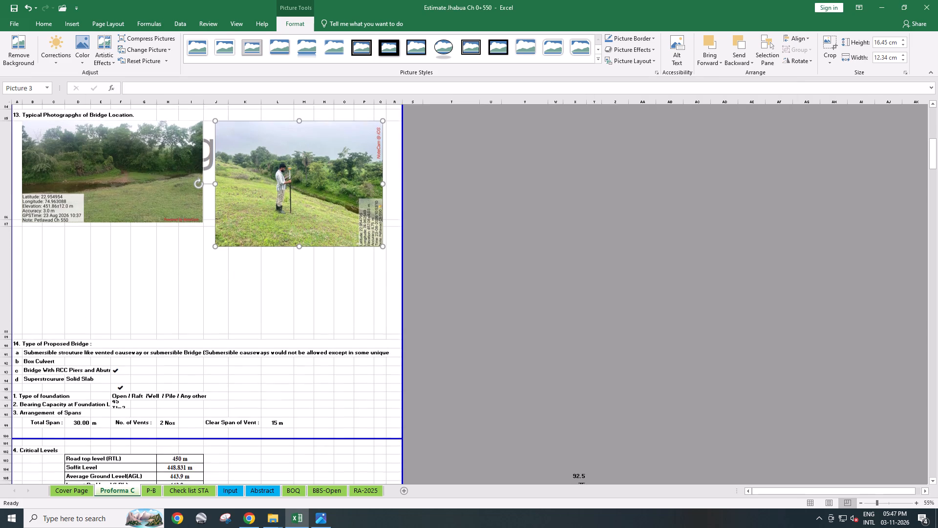
click(28, 245)
key(ctrl+v)
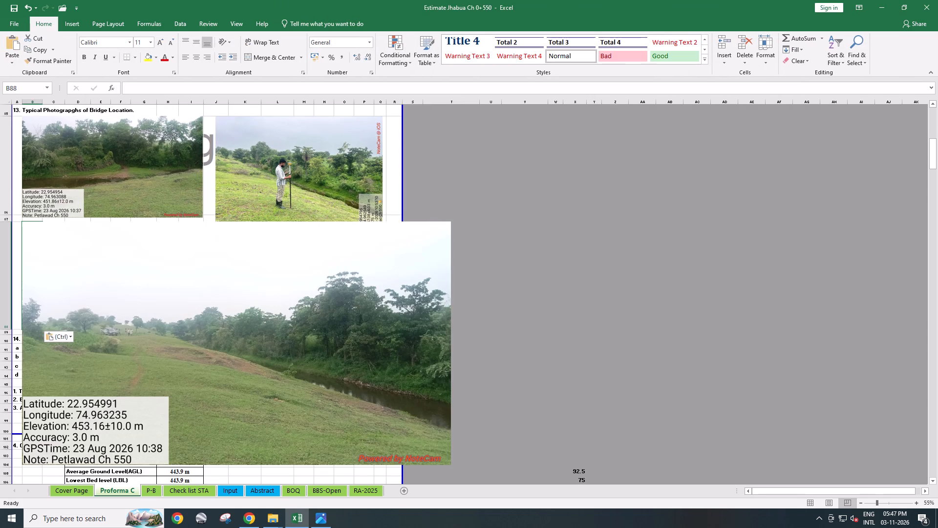
double_click(128, 251)
click(885, 45)
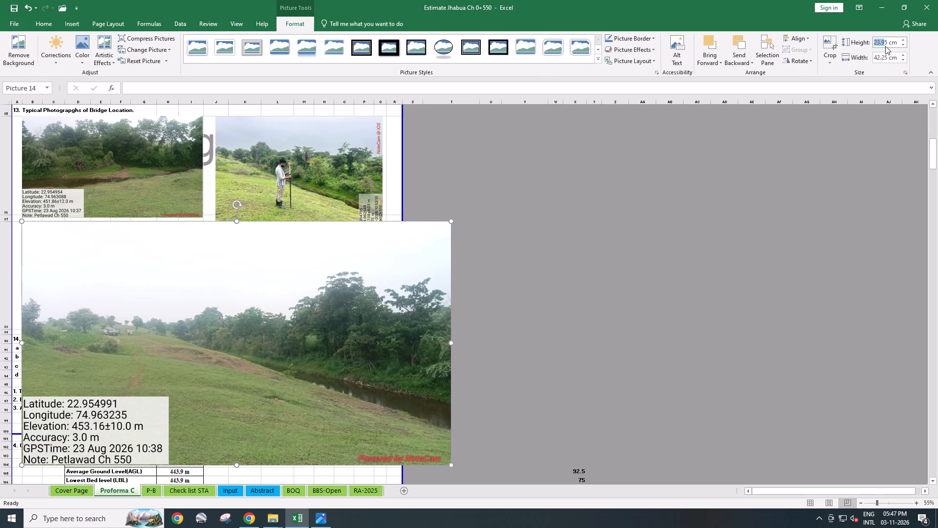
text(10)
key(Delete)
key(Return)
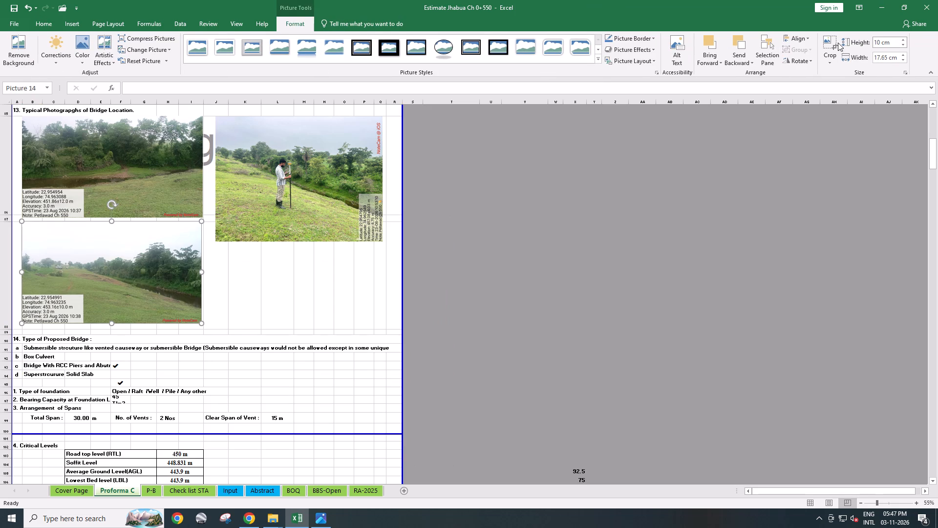
Switch back to Photos to pick another site photo for the bridge location section.
scroll(229, 247, up, 1)
scroll(278, 271, down, 1)
key(alt+Tab)
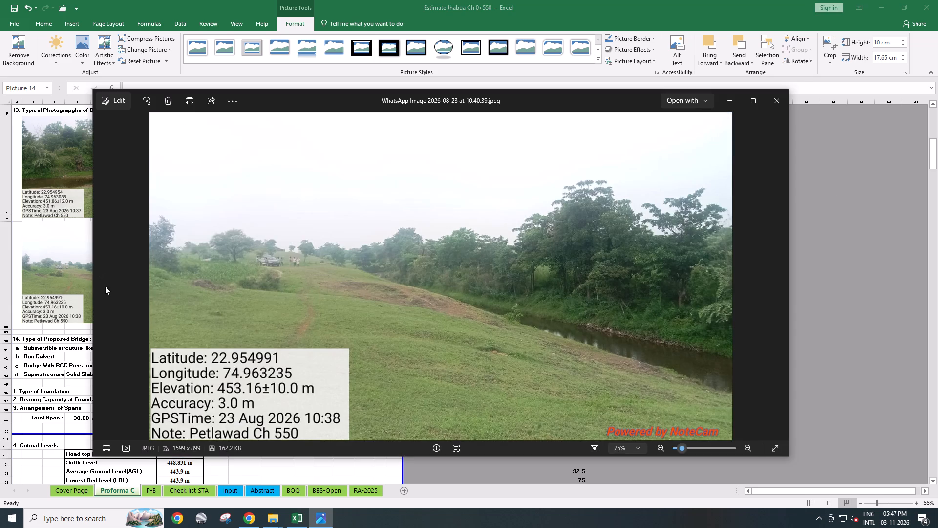
Look through the Ch 550 topo photos from 10.40.39 back to 10.40.37 and compare them with those on Proforma C.
click(106, 277)
click(105, 277)
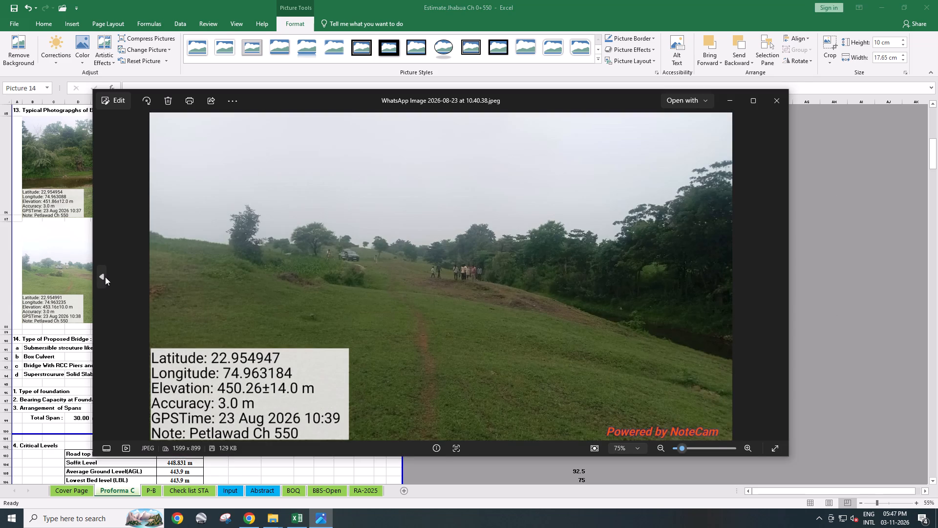
click(105, 277)
click(105, 277)
click(105, 277)
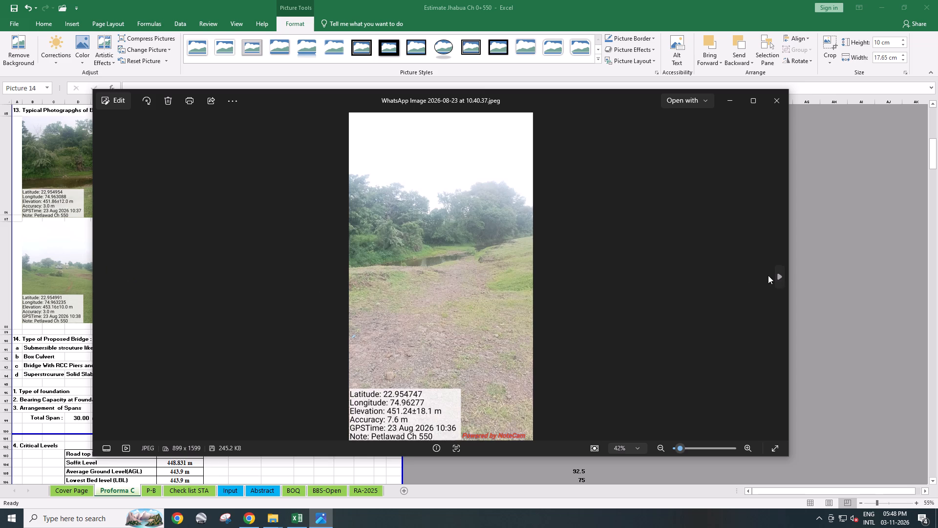
click(779, 281)
click(779, 281)
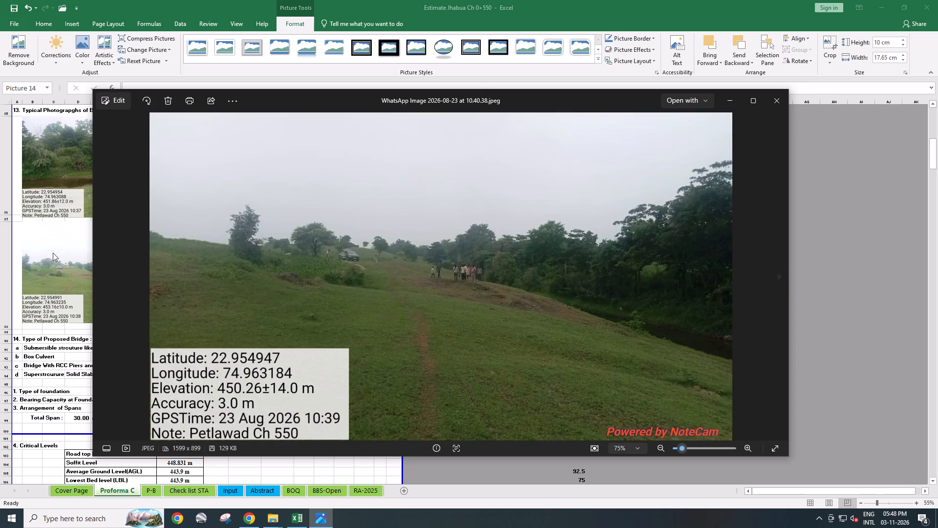
click(27, 268)
key(alt+Tab)
Copy photo 10.40.39 (1) into the bridge location photographs section beside the lower photo and set its height to 10 cm.
click(784, 283)
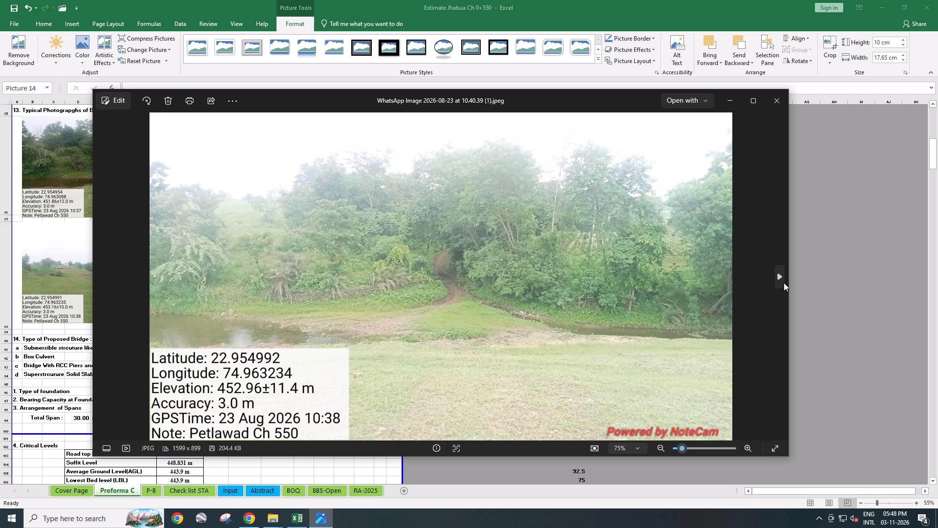
key(alt+Tab)
key(alt+Tab)
right_click(545, 307)
click(559, 319)
click(775, 108)
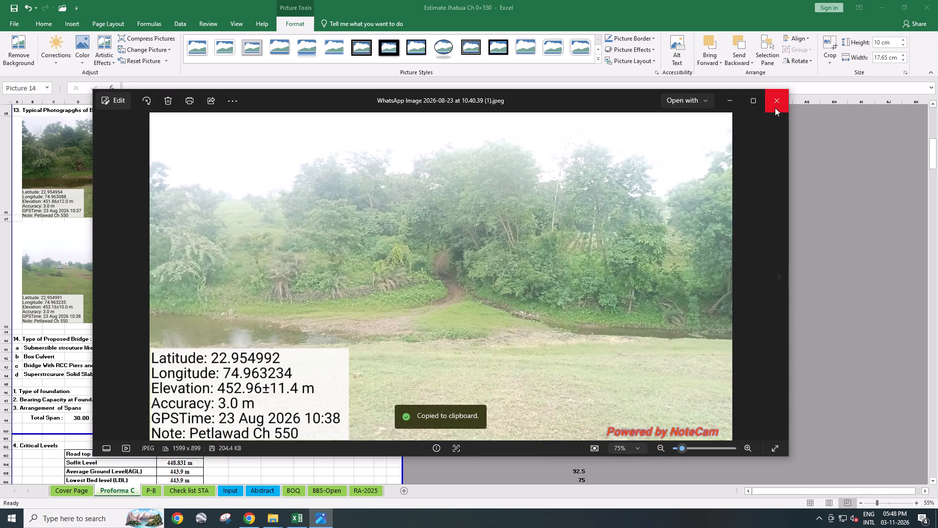
click(278, 294)
key(ctrl+v)
double_click(323, 286)
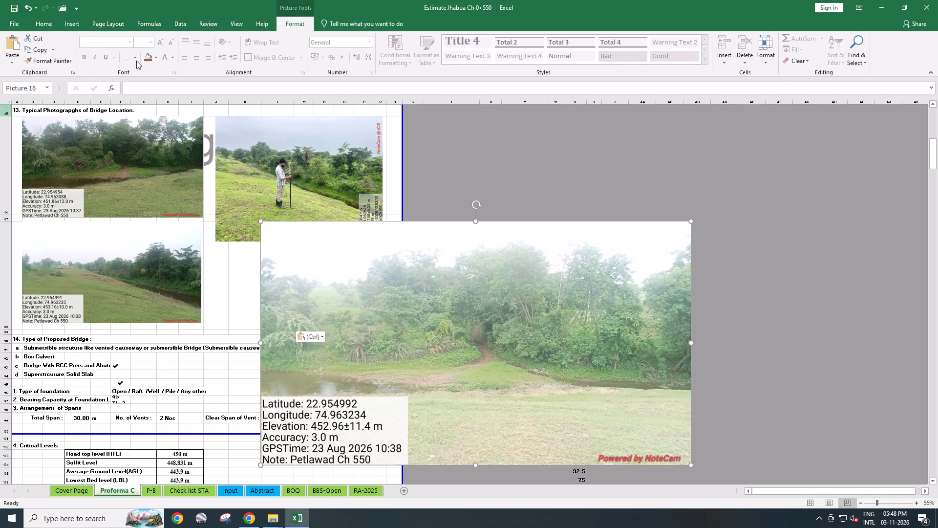
click(877, 41)
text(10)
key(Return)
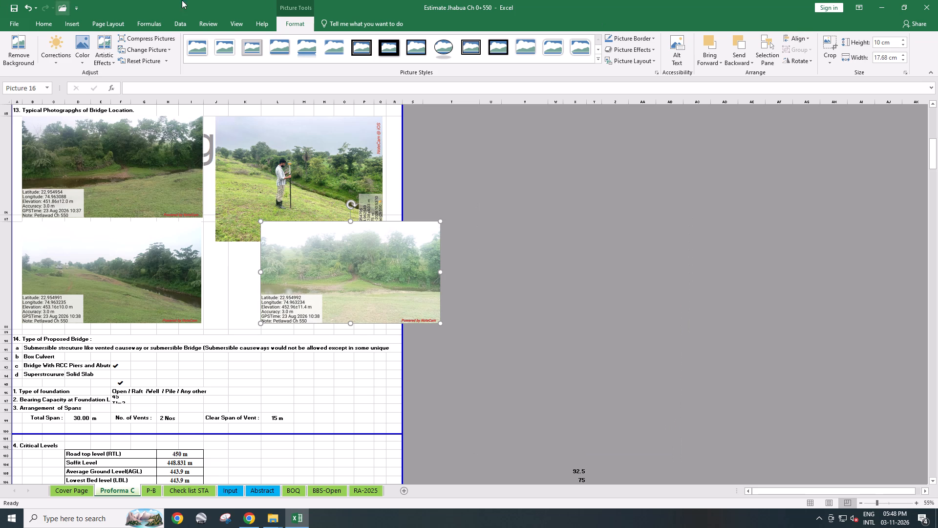
Stretch the surveyor photo to the page's right border, about 18.4 cm across, and shorten it to level with the adjacent stream photo's bottom edge.
scroll(82, 288, up, 1)
scroll(296, 284, down, 2)
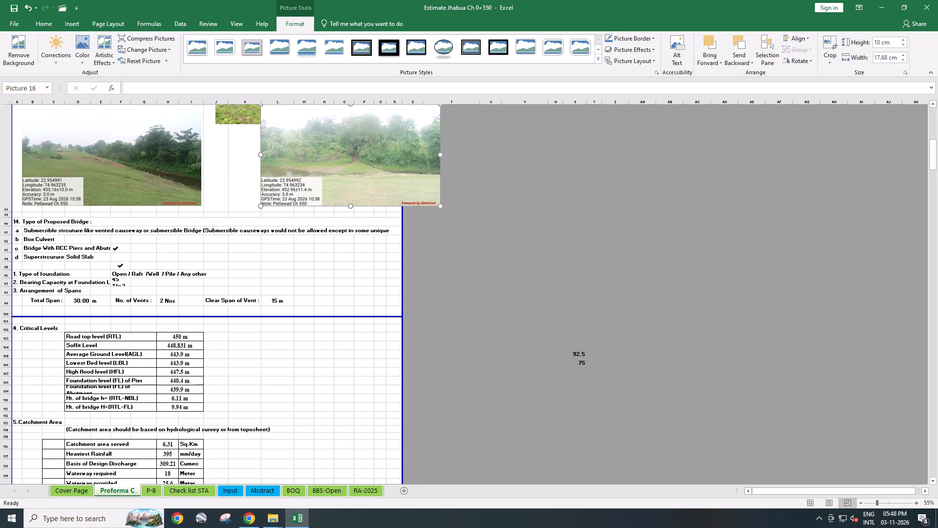
scroll(310, 276, up, 2)
click(292, 307)
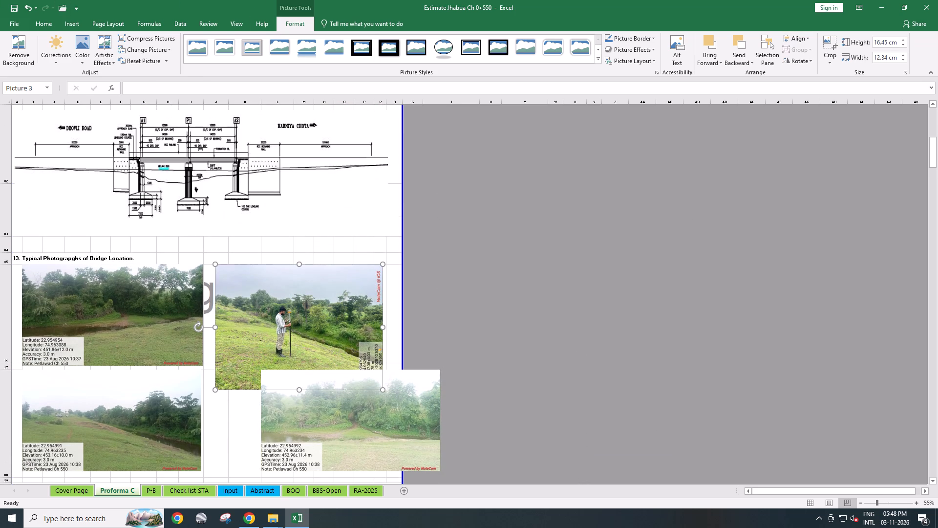
drag(384, 330, 402, 331)
drag(308, 390, 315, 366)
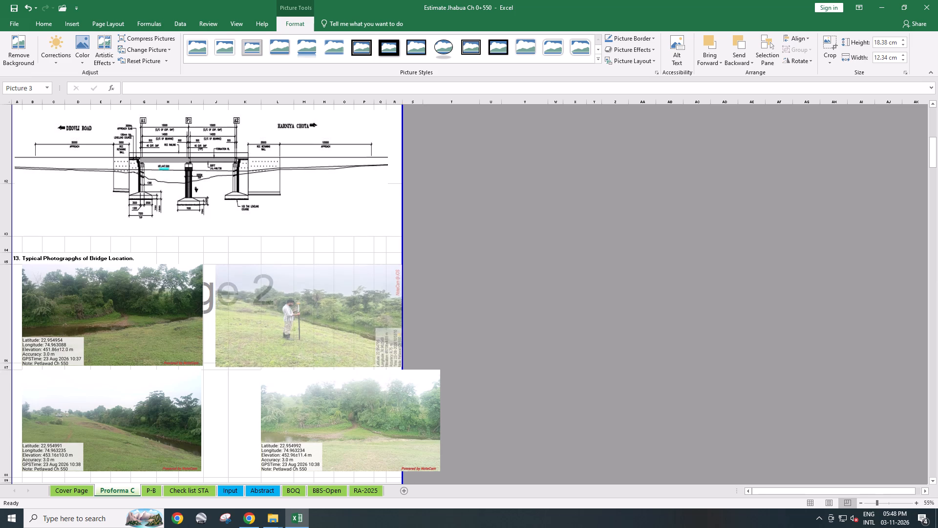
Reduce the rotated surveyor photo's vertical extent to about 9.67 cm so it fits its row.
drag(315, 366, 318, 363)
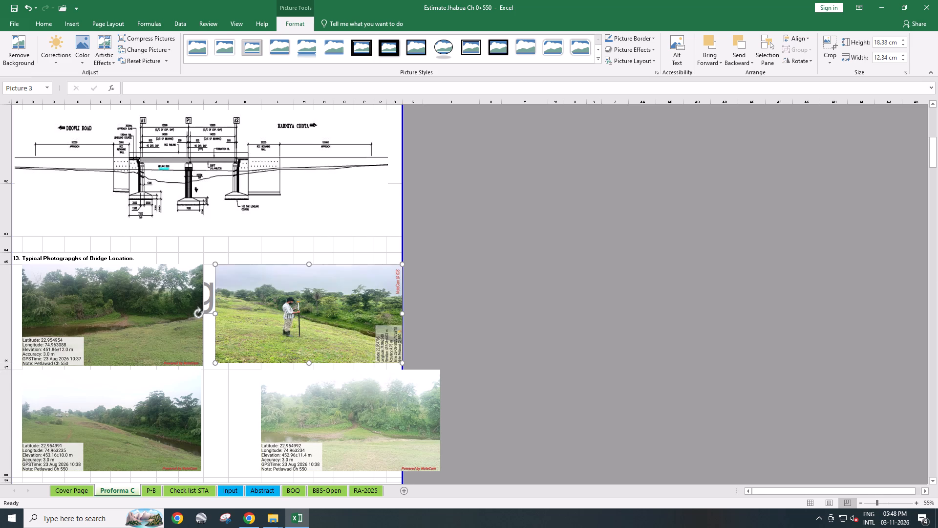
Align the pale tree-line photo beneath the surveyor photo, widen it to about 18.38 cm and stretch it down to the row edge.
scroll(291, 327, down, 1)
drag(315, 294, 267, 294)
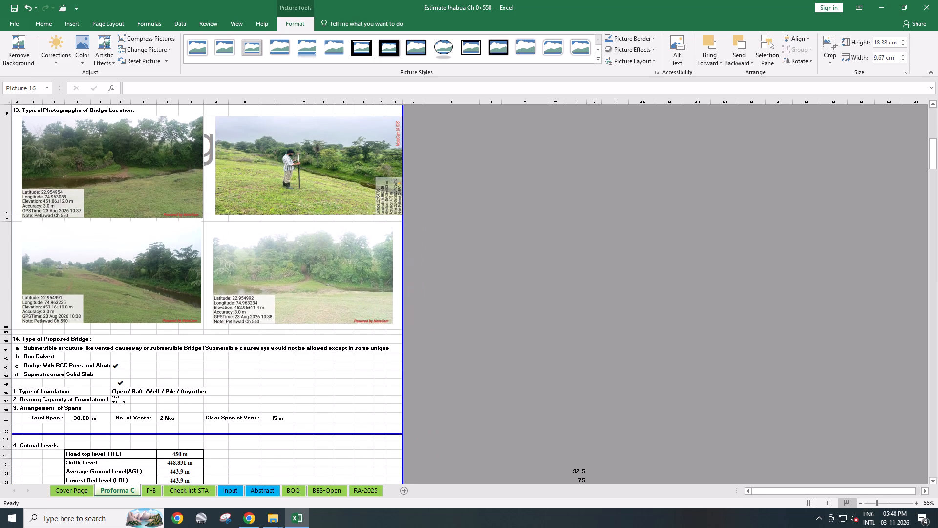
drag(267, 294, 269, 295)
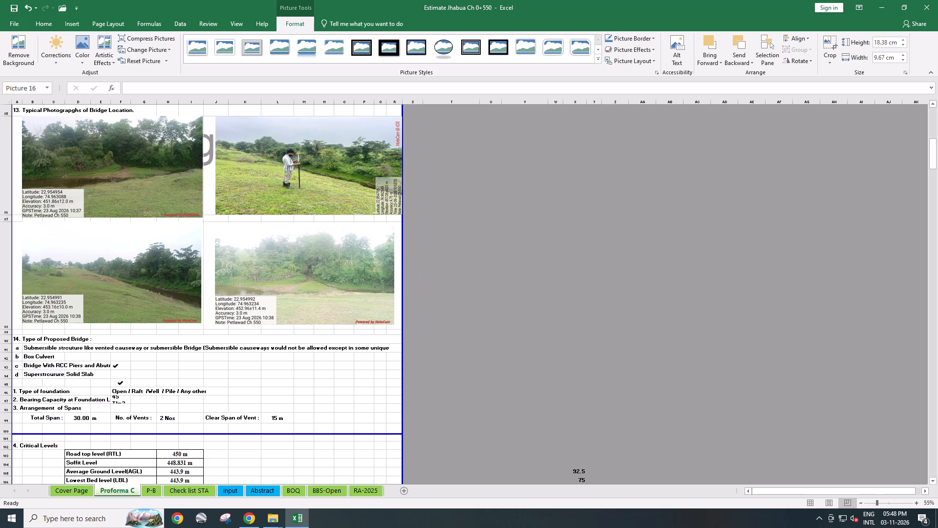
drag(269, 295, 268, 294)
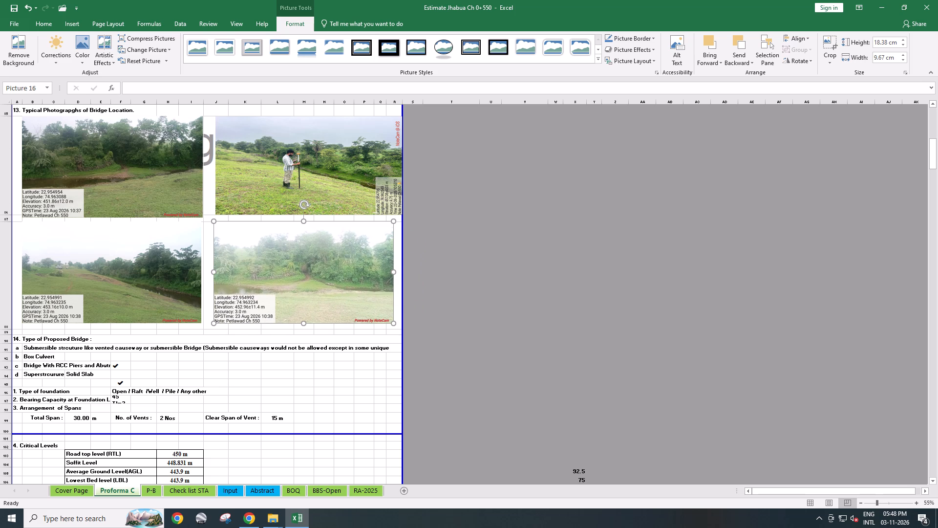
drag(392, 272, 401, 274)
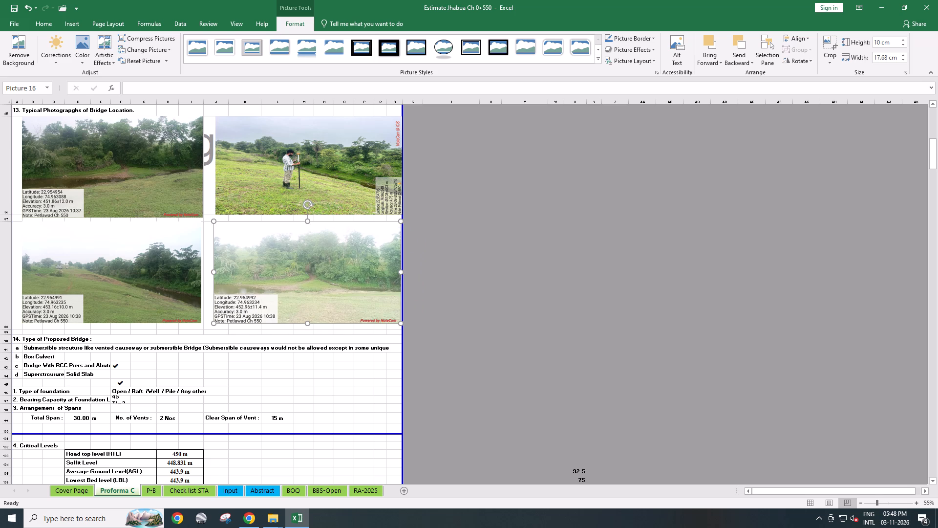
drag(307, 324, 308, 329)
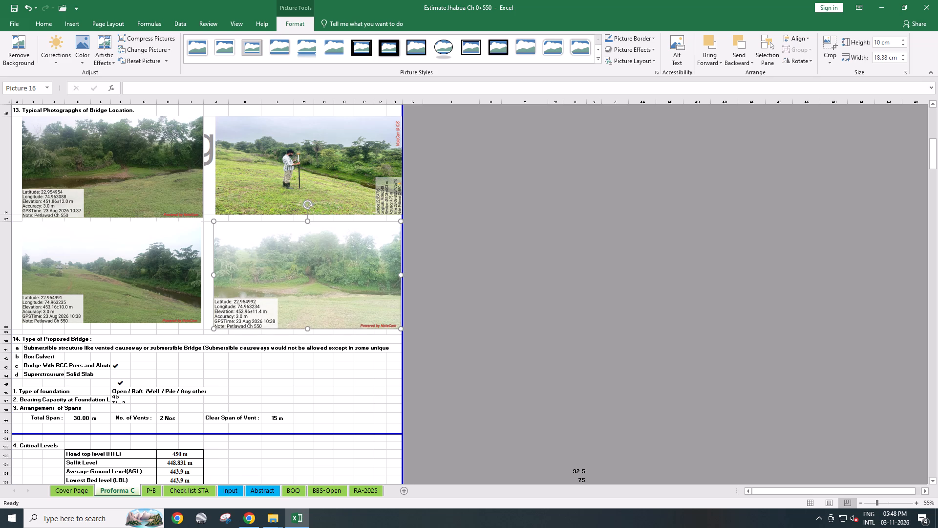
Shift the lower-left riverbank photo slightly toward the page's left edge.
click(140, 274)
click(140, 274)
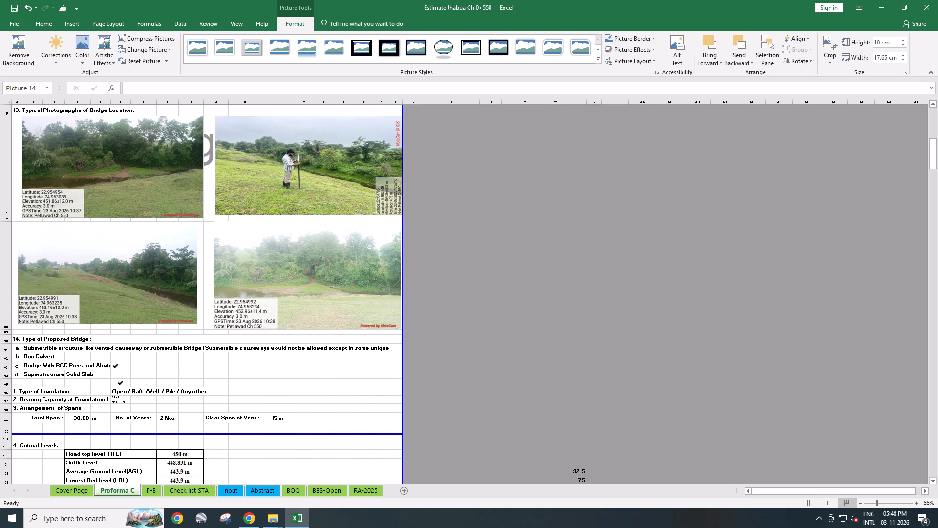
Move the upper-left stream photo to the page's left edge and widen it to about 18.52 cm.
scroll(146, 283, up, 1)
drag(154, 296, 148, 295)
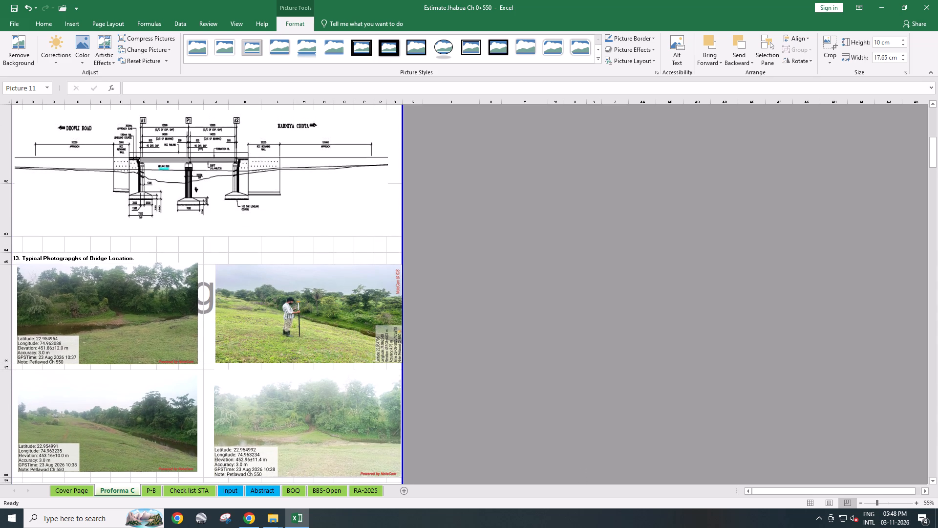
drag(148, 295, 147, 296)
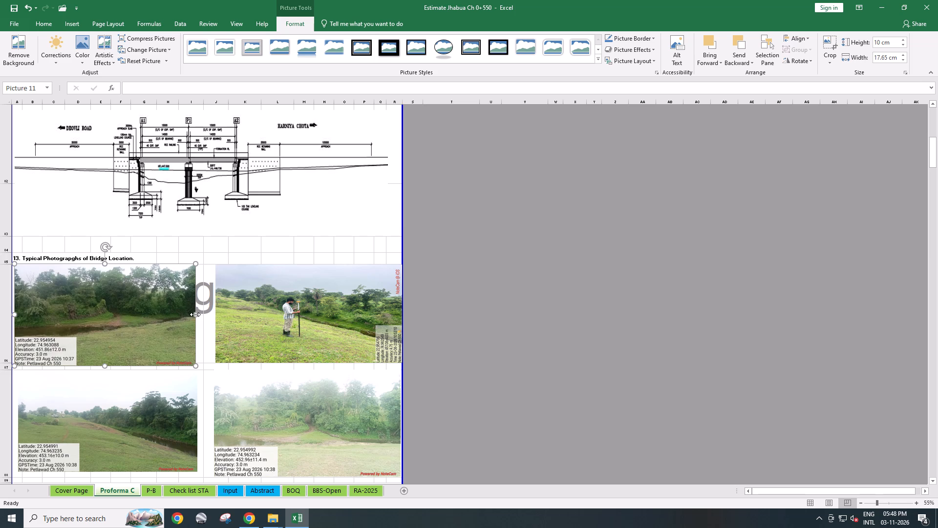
drag(195, 314, 203, 317)
scroll(212, 294, down, 1)
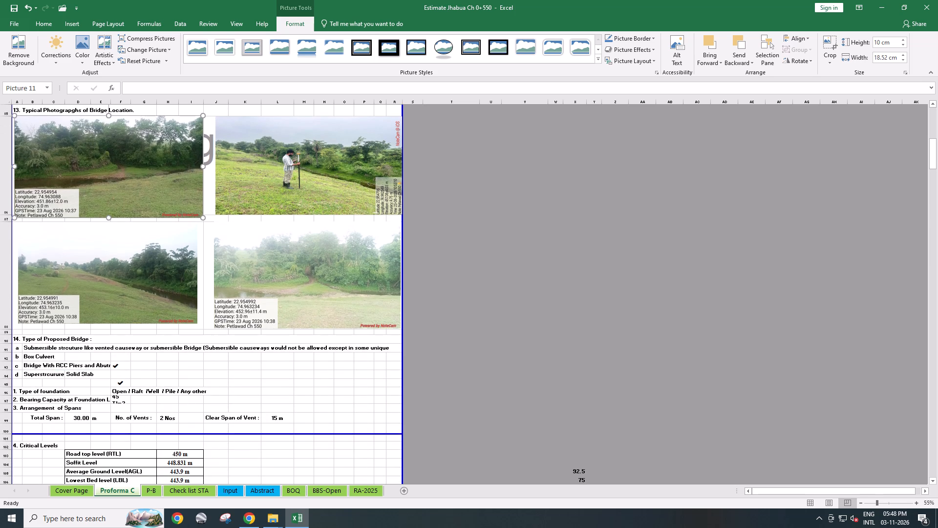
Align the lower-left riverbank photo with the photo above, widen it to about 18.33 cm and stretch it down to the row edge.
click(151, 293)
click(127, 286)
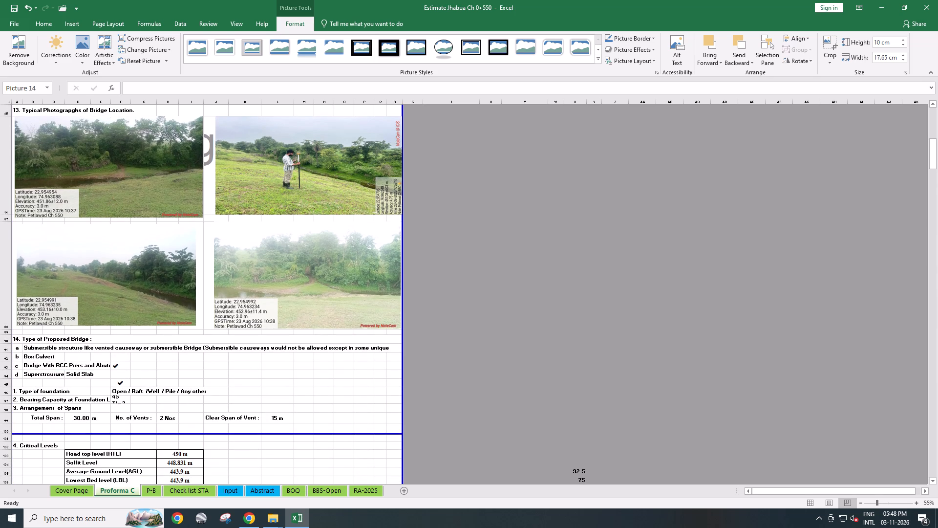
drag(196, 273, 200, 276)
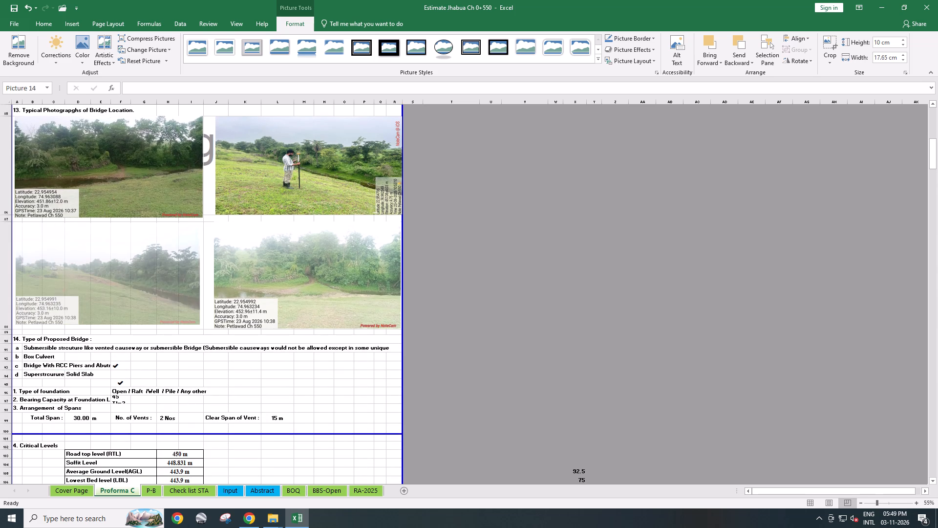
drag(200, 276, 202, 277)
drag(109, 324, 109, 329)
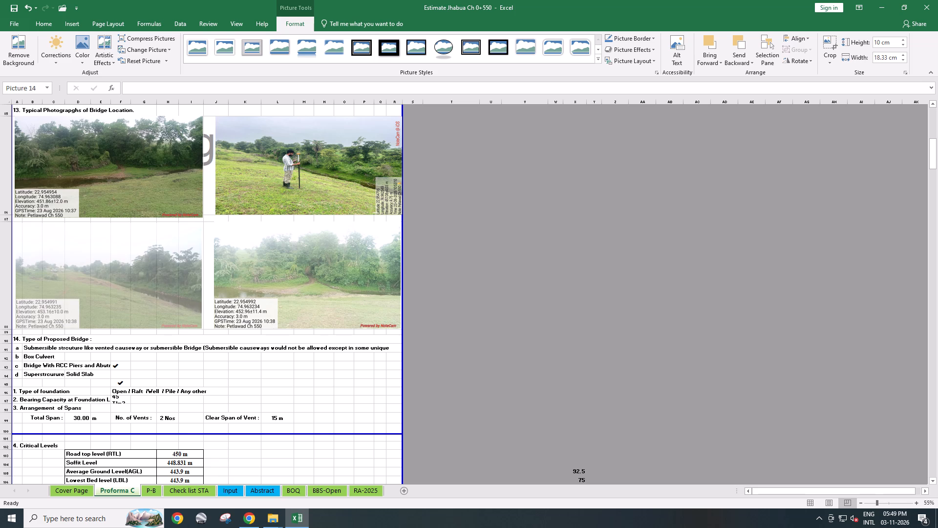
drag(109, 329, 109, 330)
click(292, 303)
click(310, 412)
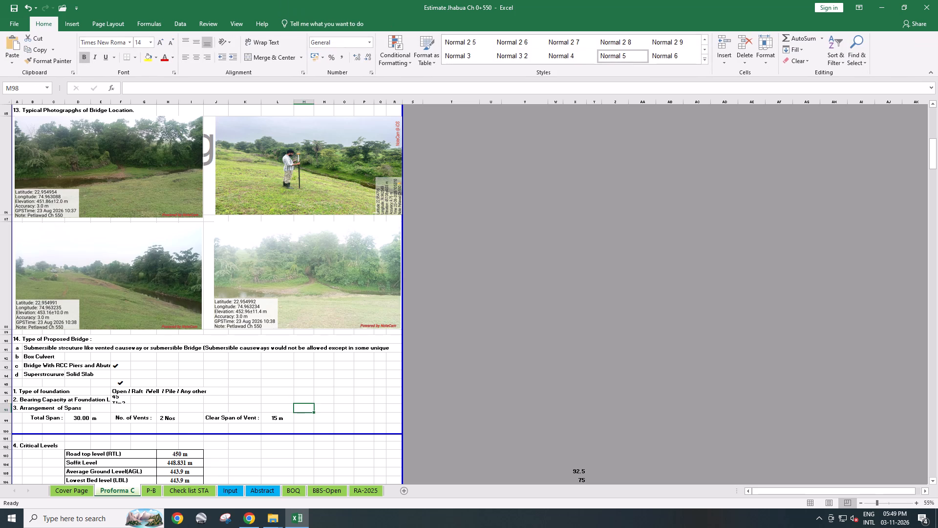
Export the Cover Page, Proforma C, P-B, Check list STA, BOQ and BBS-Open sheets as the PDF Estimate Jhabua Ch 0+550 in the COST ESTIMATE folder.
scroll(231, 378, up, 3)
click(76, 493)
ctrl+click(118, 490)
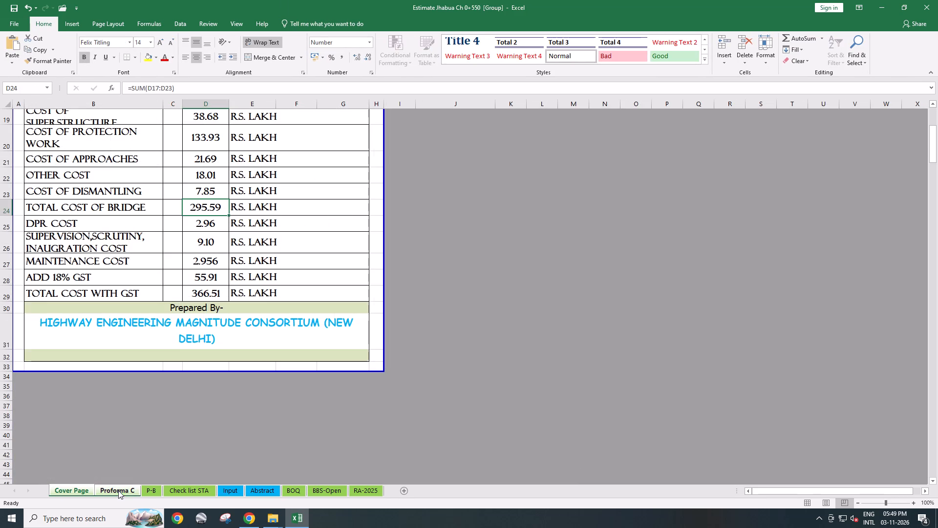
ctrl+click(150, 489)
ctrl+click(175, 491)
ctrl+click(296, 494)
ctrl+click(324, 495)
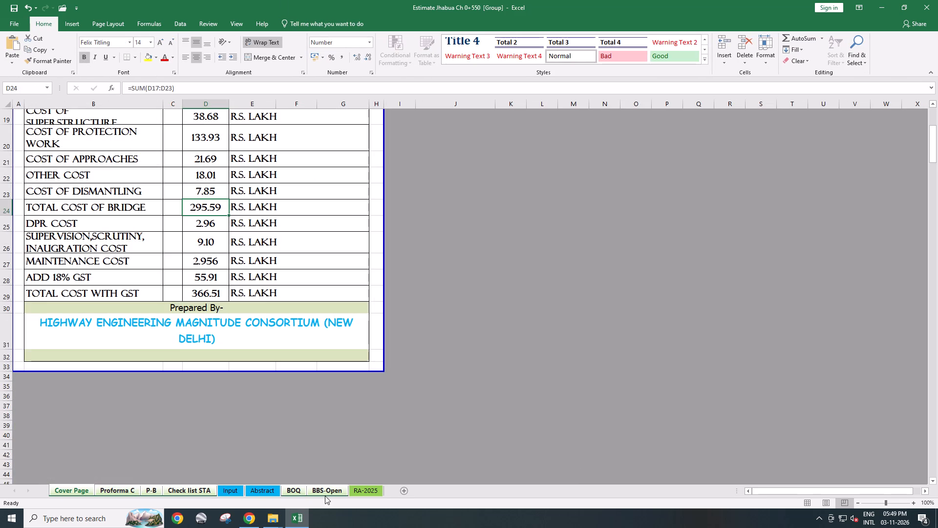
click(20, 24)
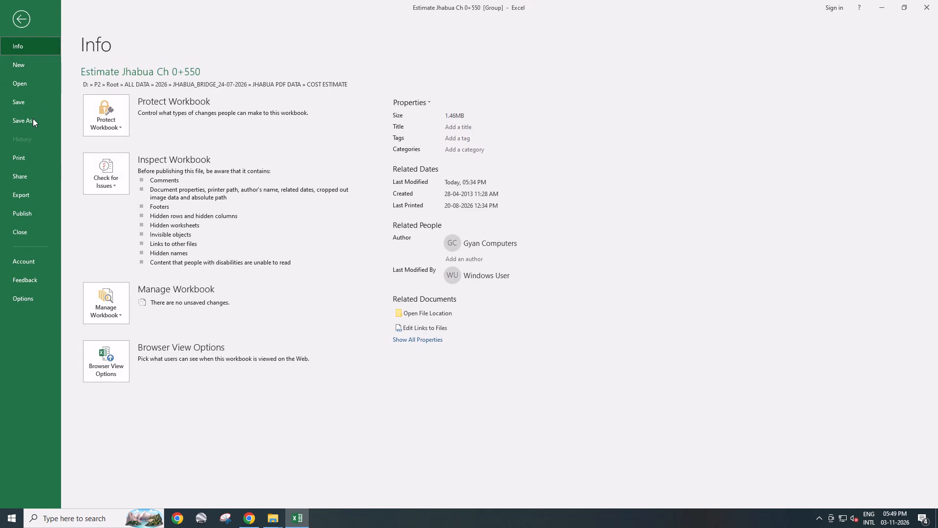
click(33, 119)
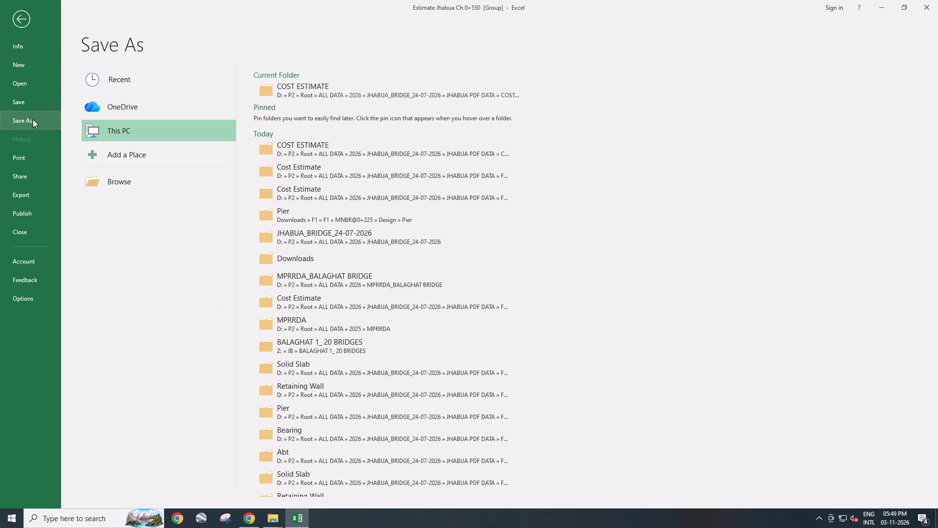
click(106, 183)
click(135, 210)
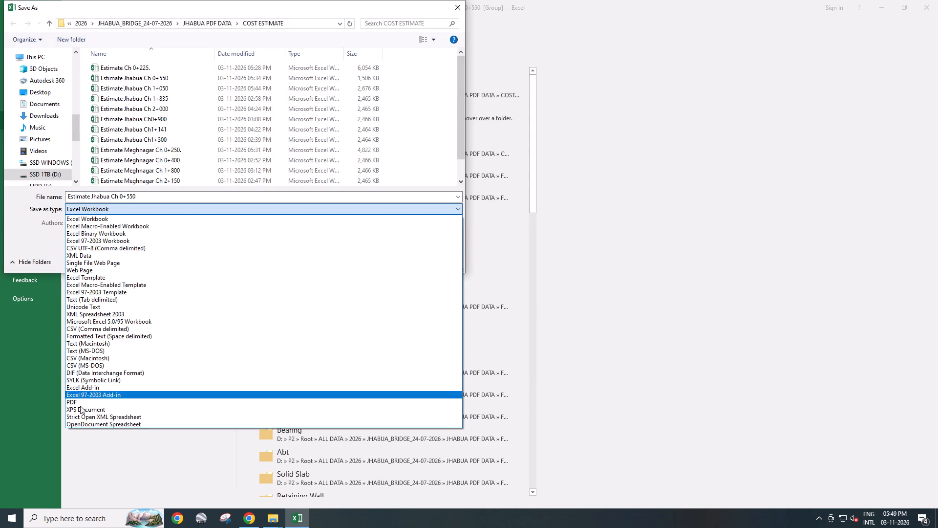
click(74, 403)
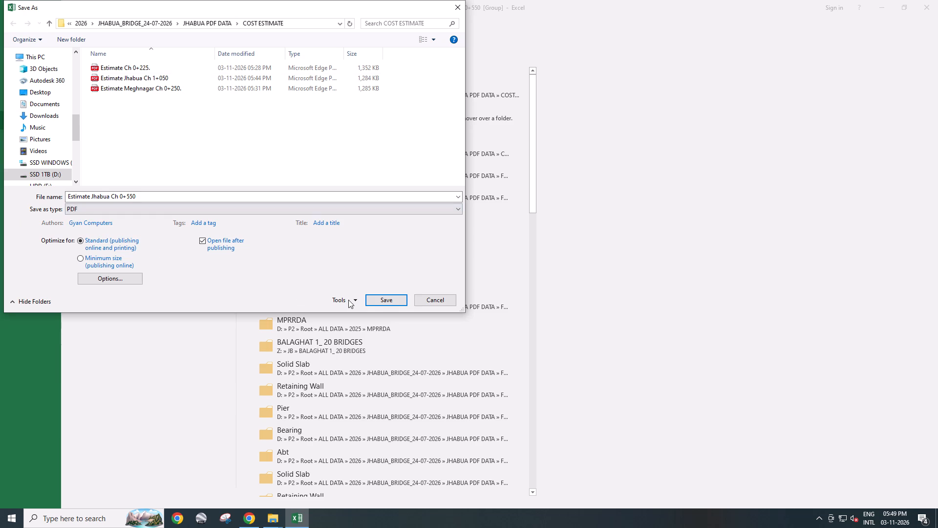
click(370, 302)
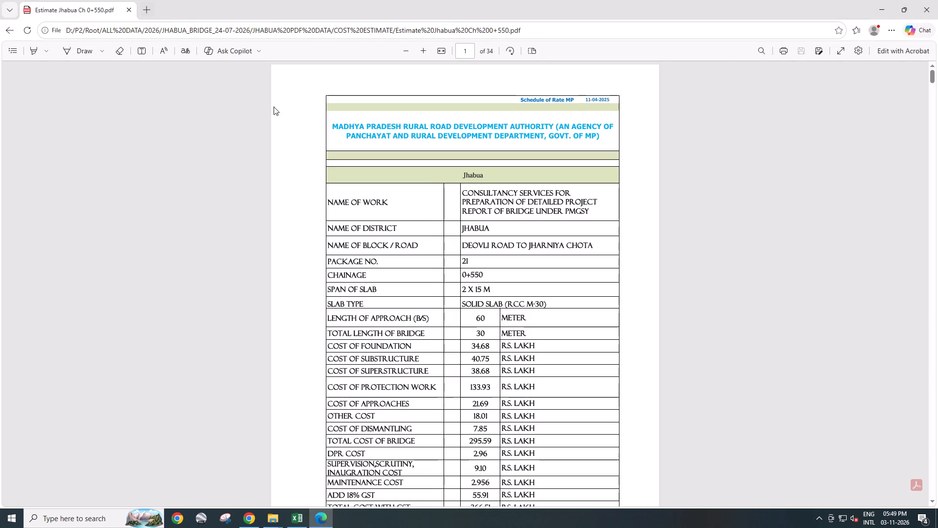
Review the exported Jhabua Ch 0+550 PDF from the cover page to the Proforma C bridge sketch and site photographs.
scroll(323, 286, down, 6)
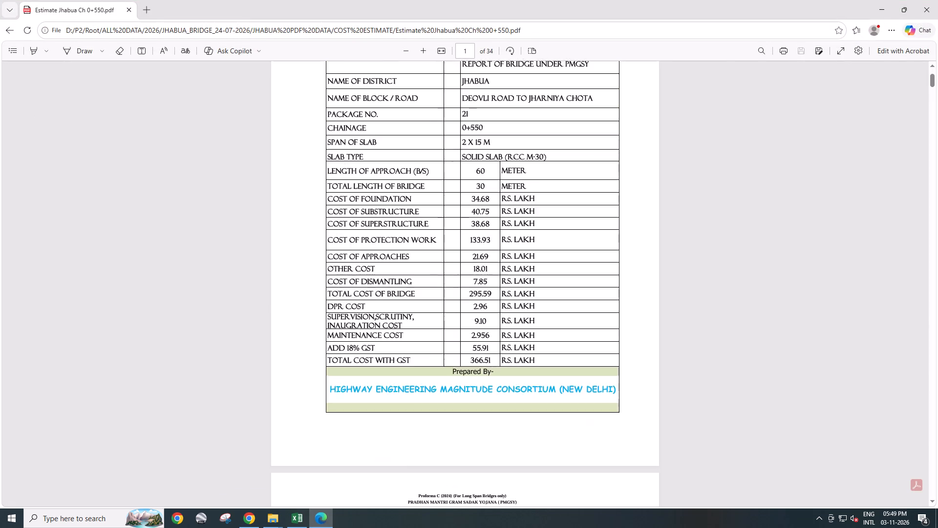
scroll(325, 287, down, 5)
scroll(325, 287, up, 1)
scroll(325, 287, down, 7)
scroll(325, 287, up, 1)
scroll(325, 287, down, 9)
scroll(325, 287, up, 2)
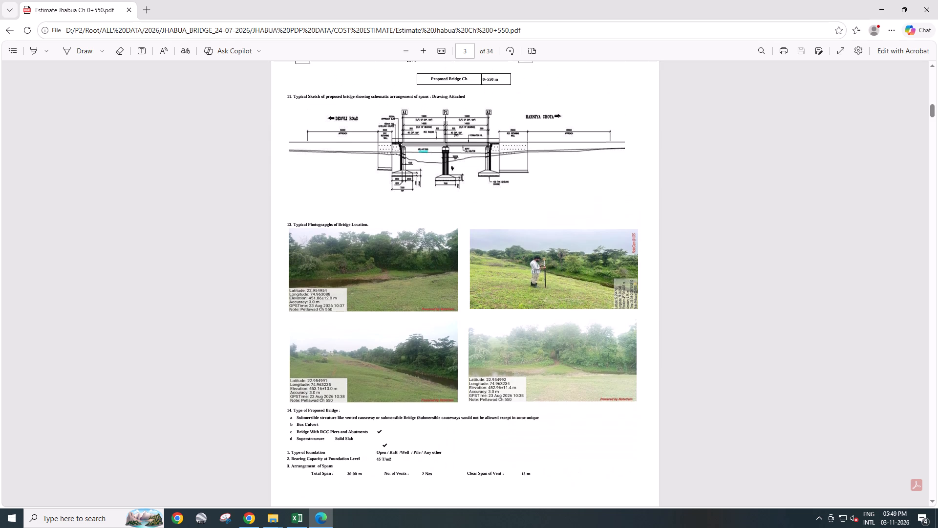
scroll(325, 287, down, 1)
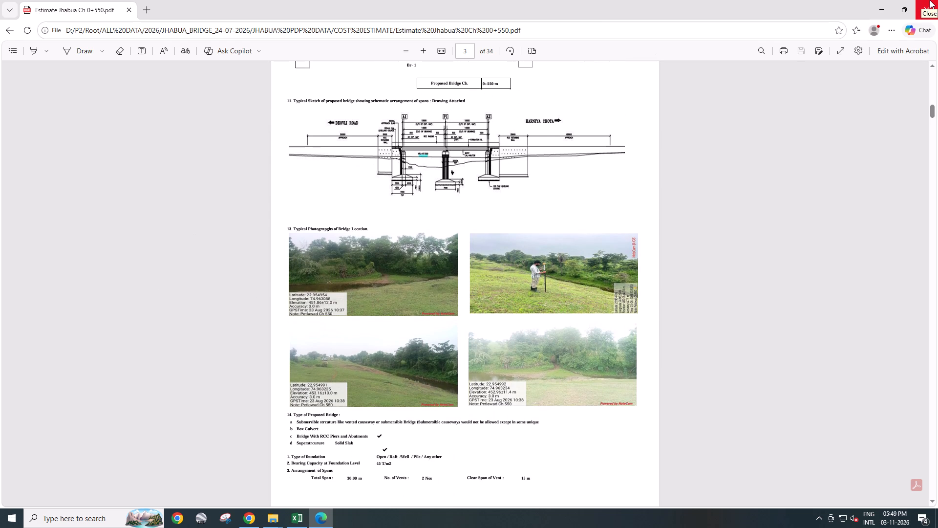
Close the exported PDF and the Estimate Jhabua Ch 0+550 workbook, saving the workbook's changes.
click(930, 0)
click(937, 8)
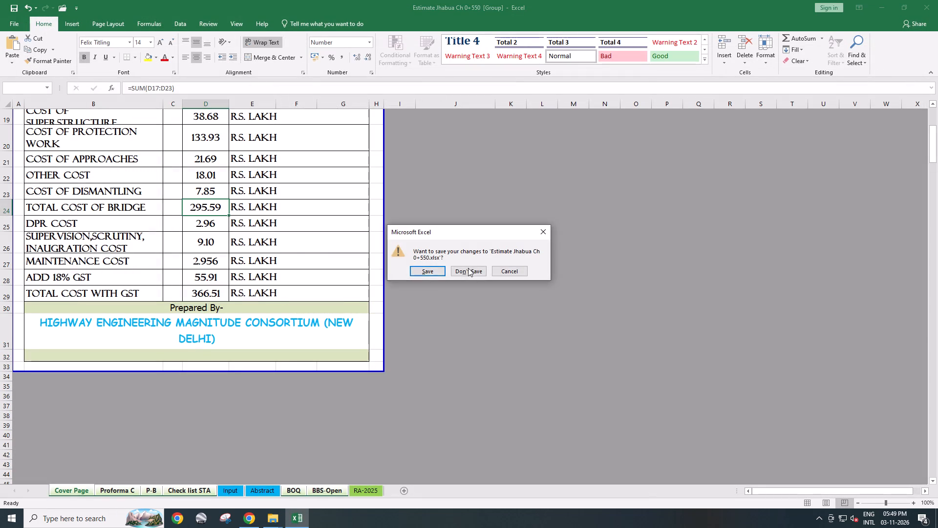
click(437, 269)
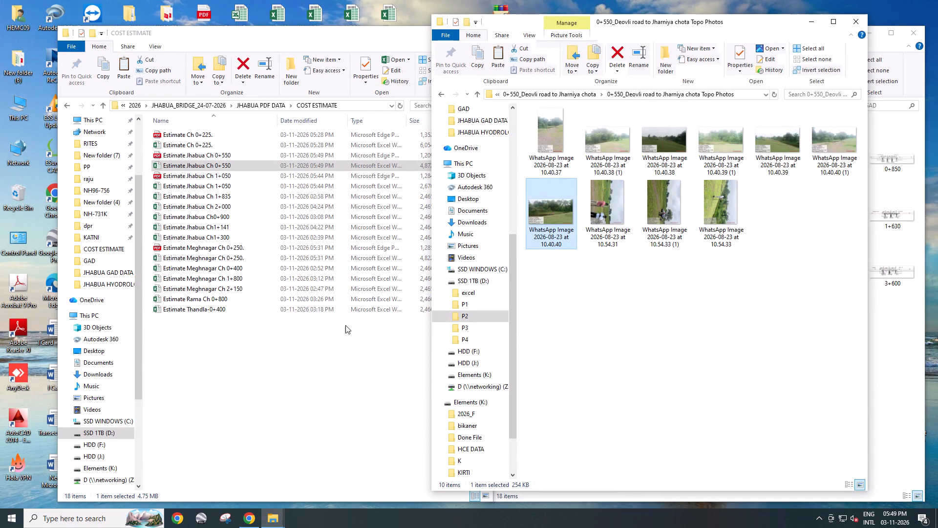
Close the 0+550_Deovli road to Jharniya chota Topo Photos and GAD folder windows.
click(860, 22)
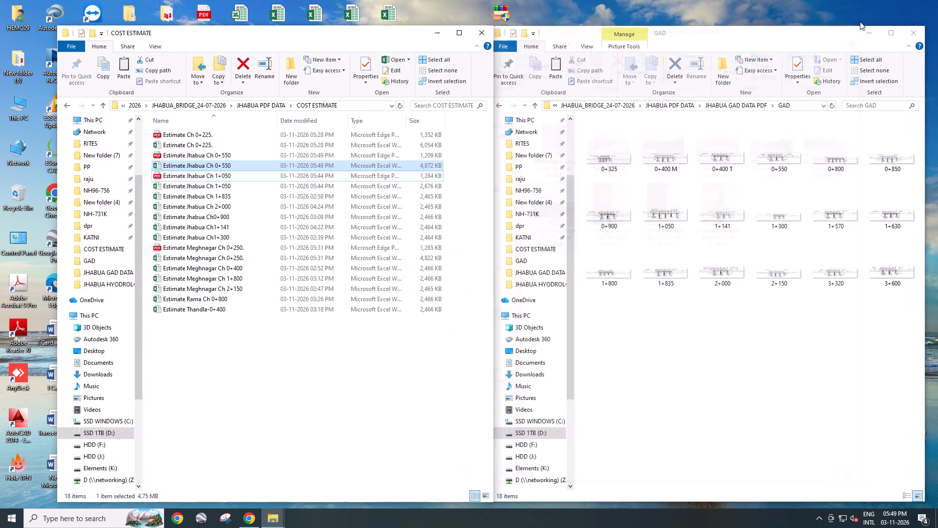
click(921, 36)
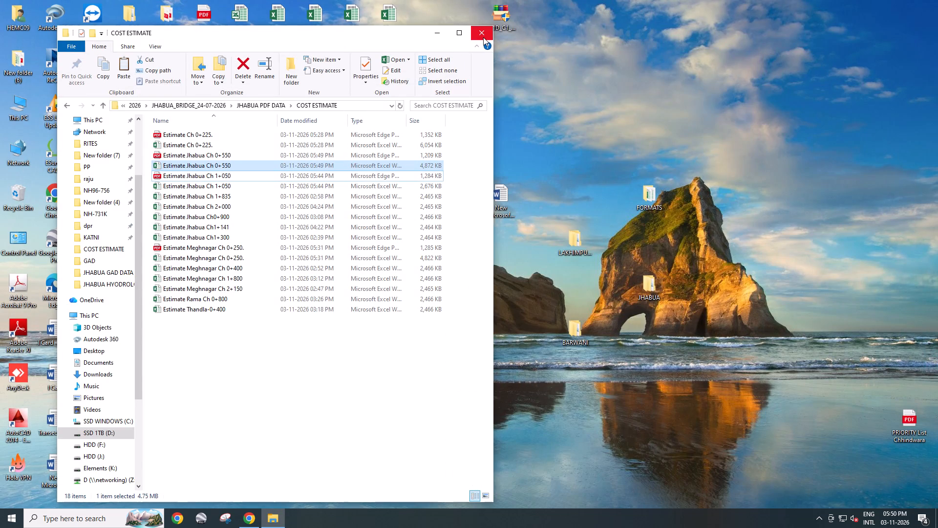